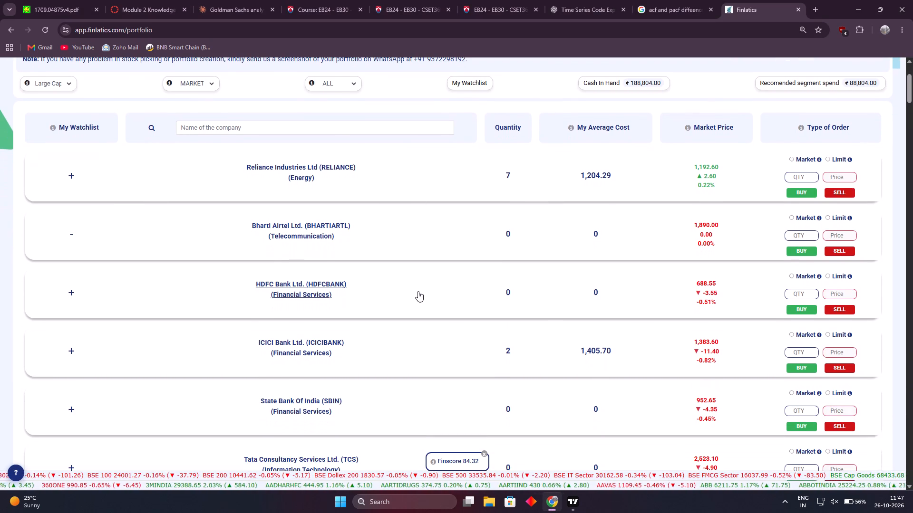
pyautogui.scroll(-1, 418, 291)
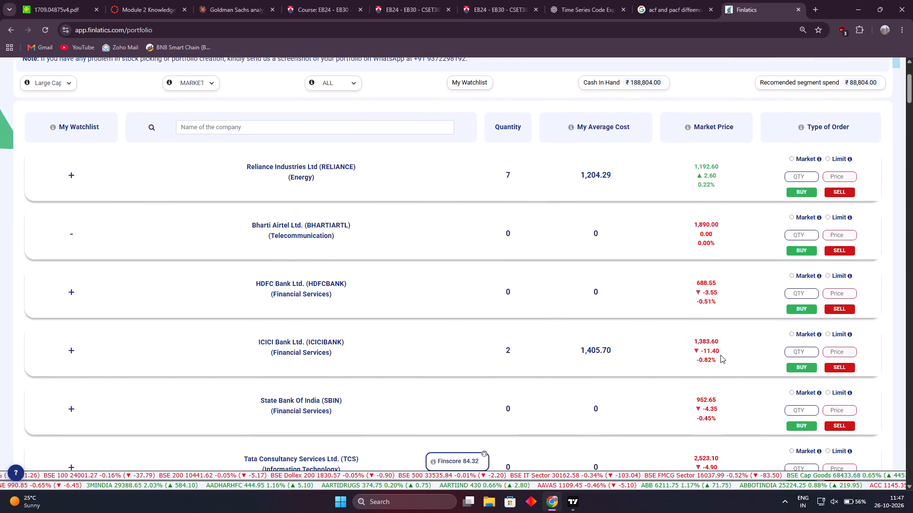
# Launch TradingView with the RELIANCE chart.
pyautogui.click(566, 503)
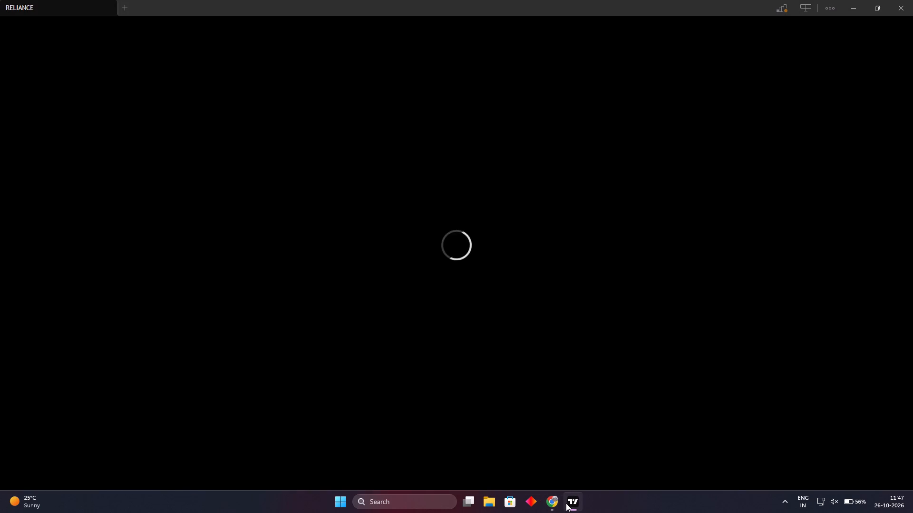
pyautogui.moveTo(912, 0); pyautogui.dragTo(615, 425)
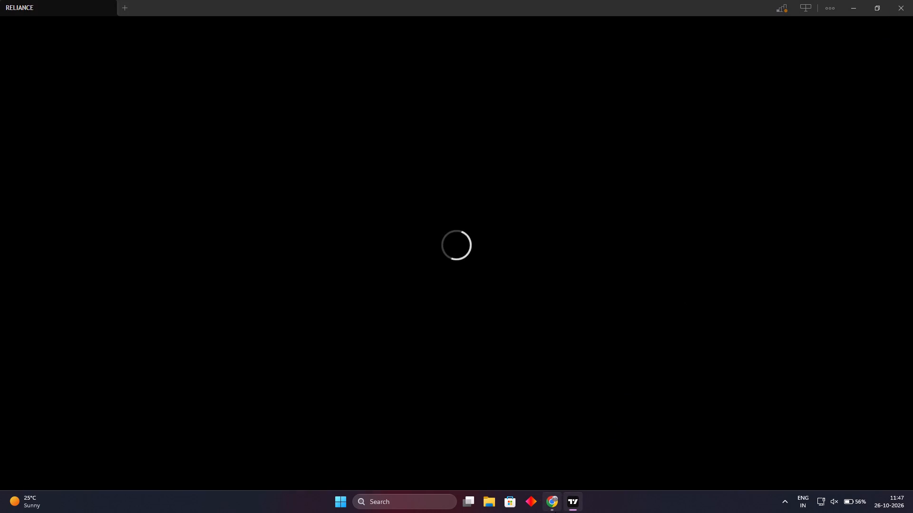
# Switch back to Chrome and review the Finlatics order book and portfolio performance, then return to Market(Buy/Sell).
pyautogui.click(555, 512)
pyautogui.scroll(3, 210, 100)
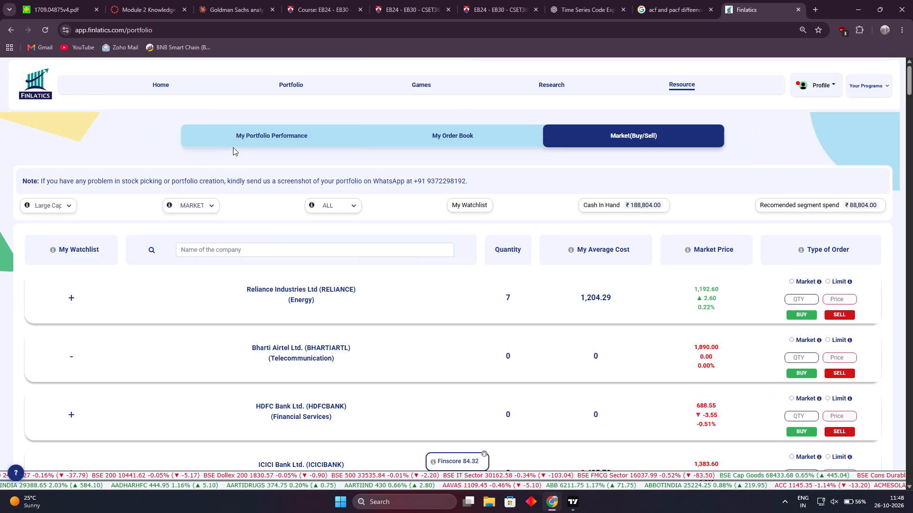
pyautogui.click(233, 147)
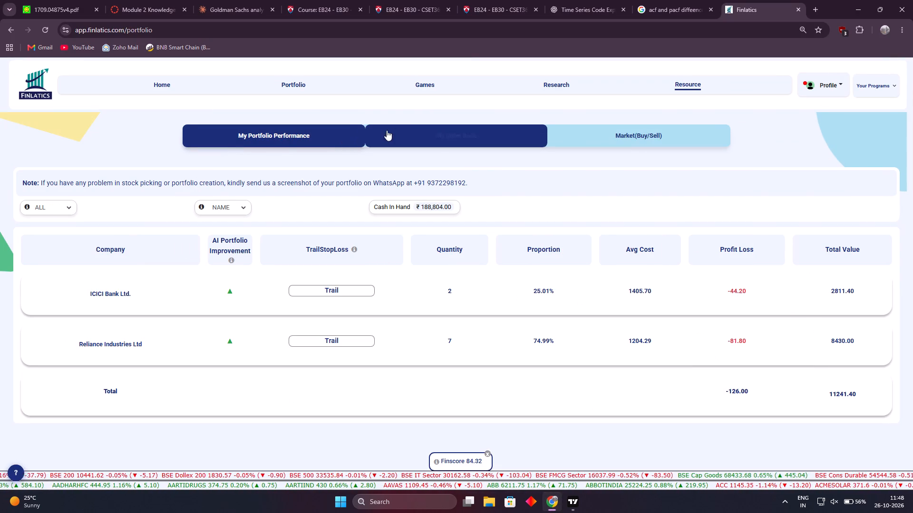
pyautogui.click(409, 129)
pyautogui.click(356, 145)
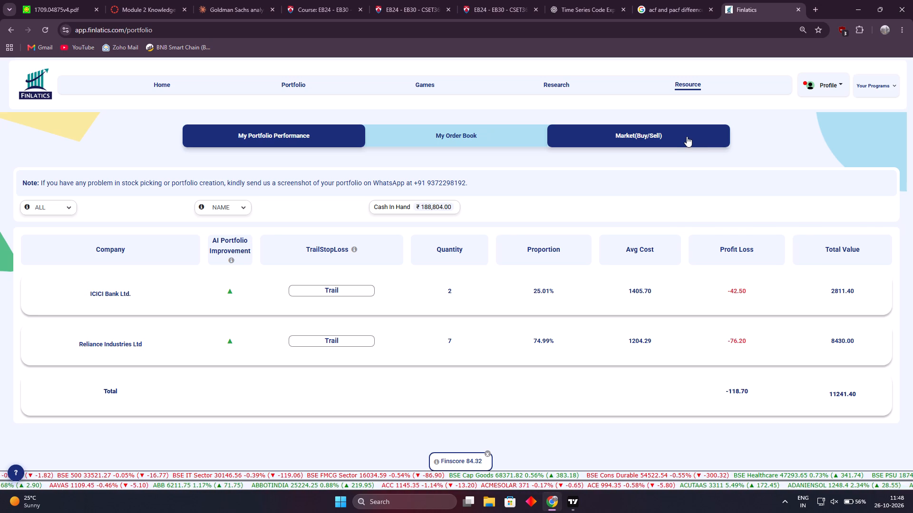
pyautogui.click(687, 136)
# Switch to the TradingView RELIANCE window and show the hidden system tray icons.
pyautogui.hotkey('alt', 'Tab')
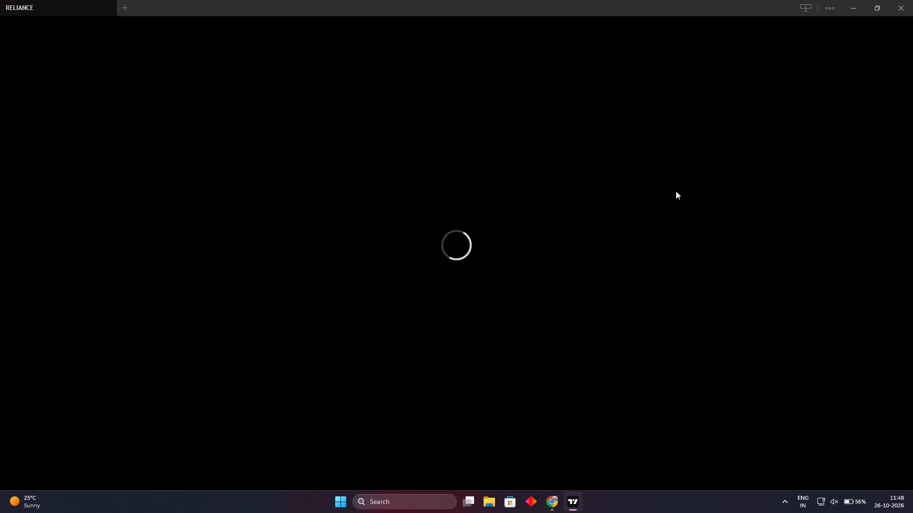
pyautogui.click(684, 284)
pyautogui.click(785, 497)
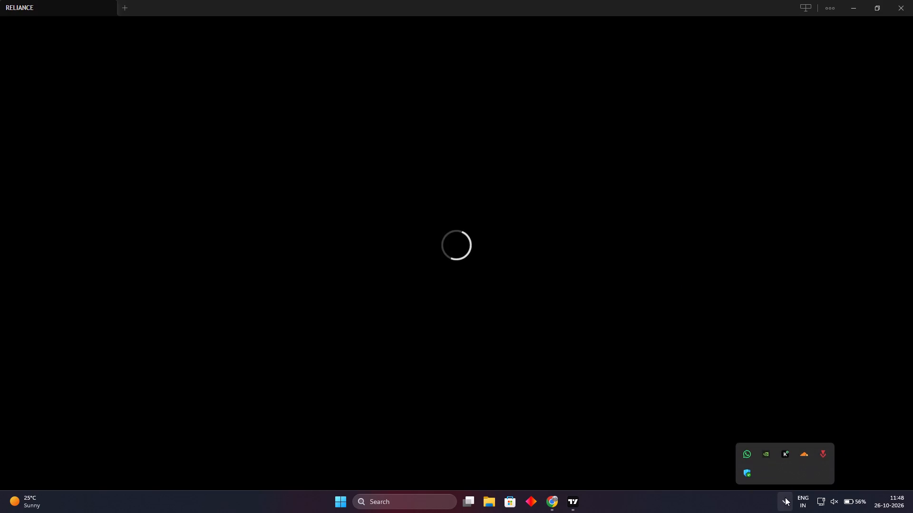
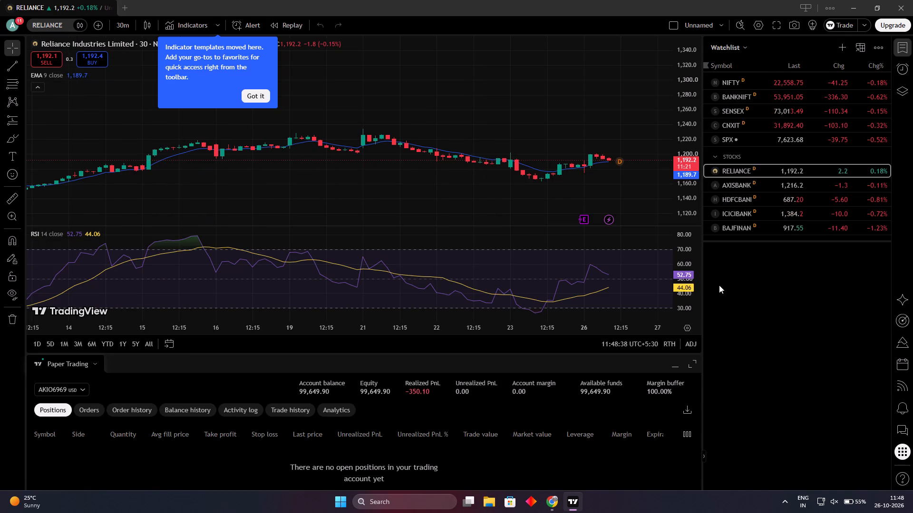
# Dismiss the notice about the moved indicator templates on the RELIANCE chart.
pyautogui.click(249, 106)
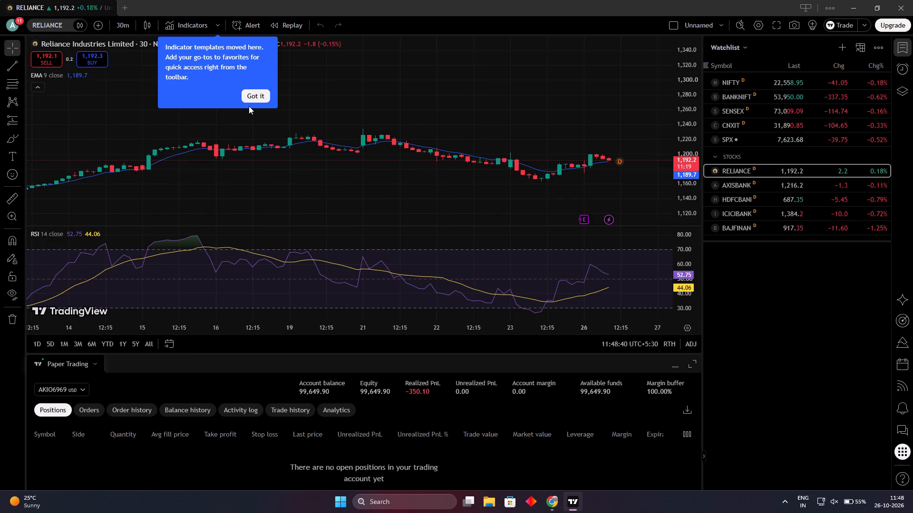
pyautogui.click(249, 104)
pyautogui.click(253, 97)
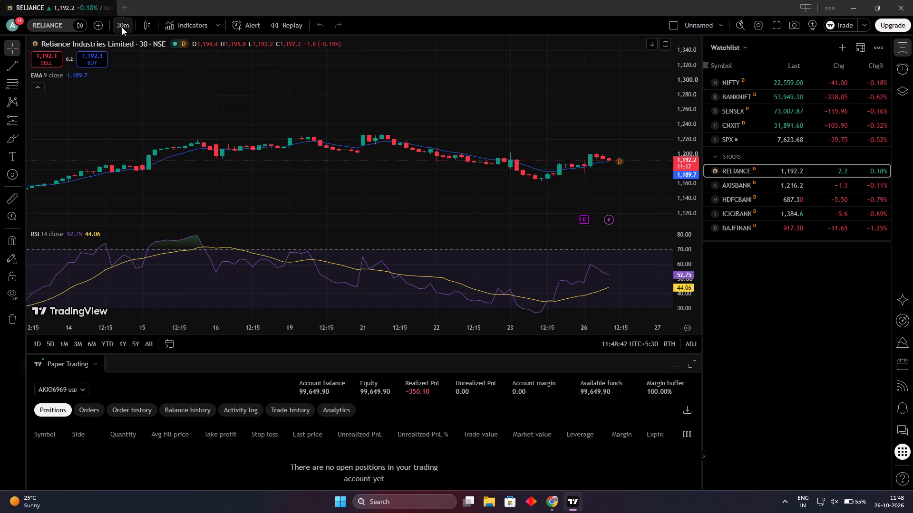
pyautogui.click(122, 24)
pyautogui.click(252, 95)
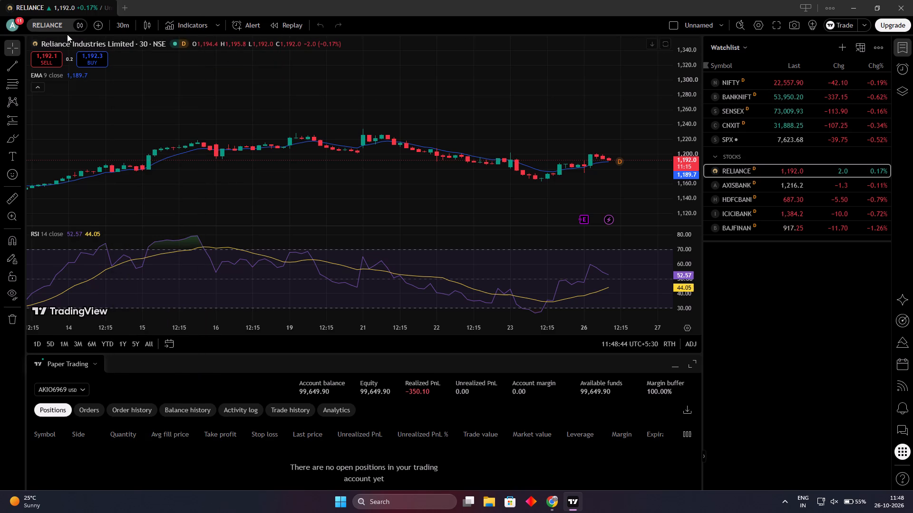
# Search the symbols for HDFC and load the HDFCBANK stock in the chart, checking the Finlatics stock list alongside.
pyautogui.click(64, 29)
pyautogui.hotkey('alt', 'Tab')
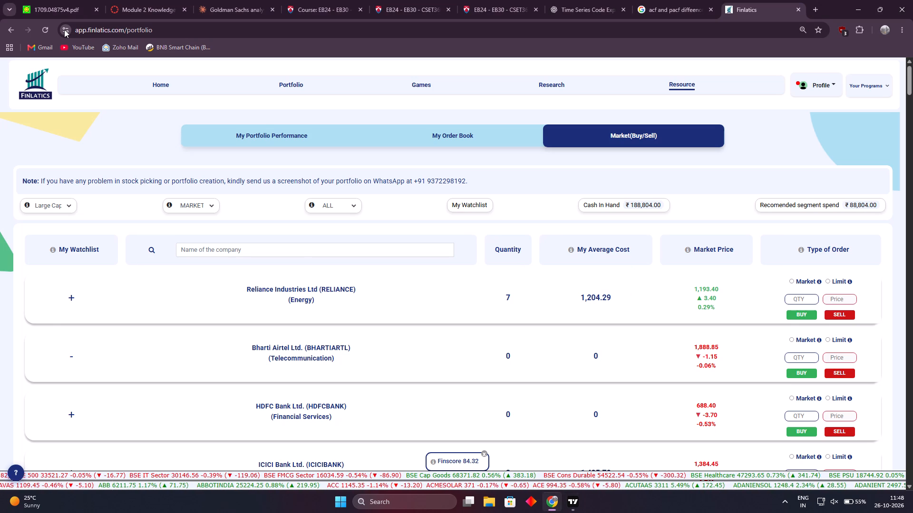
pyautogui.hotkey('alt', 'Tab')
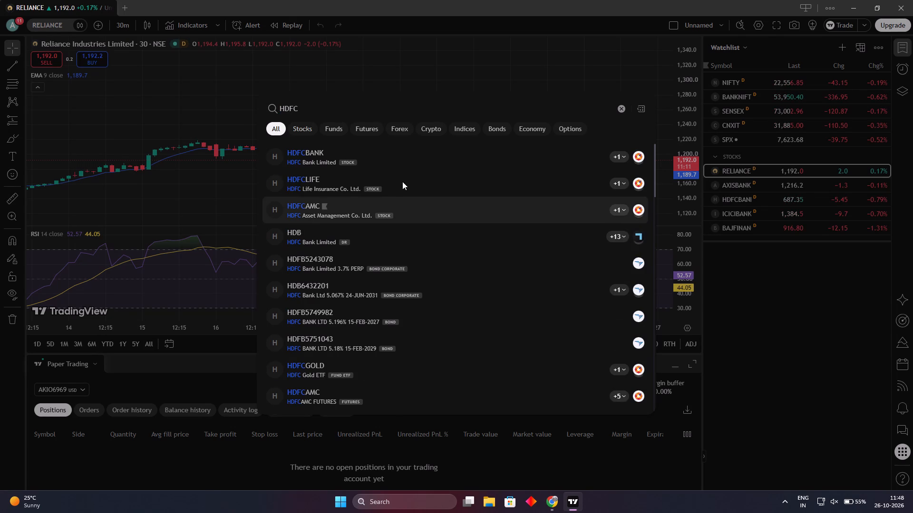
pyautogui.click(426, 162)
pyautogui.hotkey('alt', 'Tab')
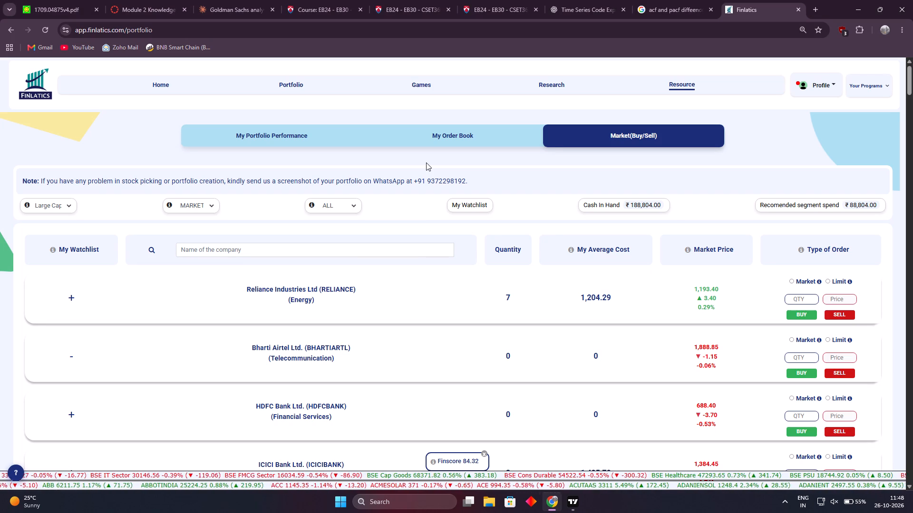
pyautogui.hotkey('alt', 'Tab')
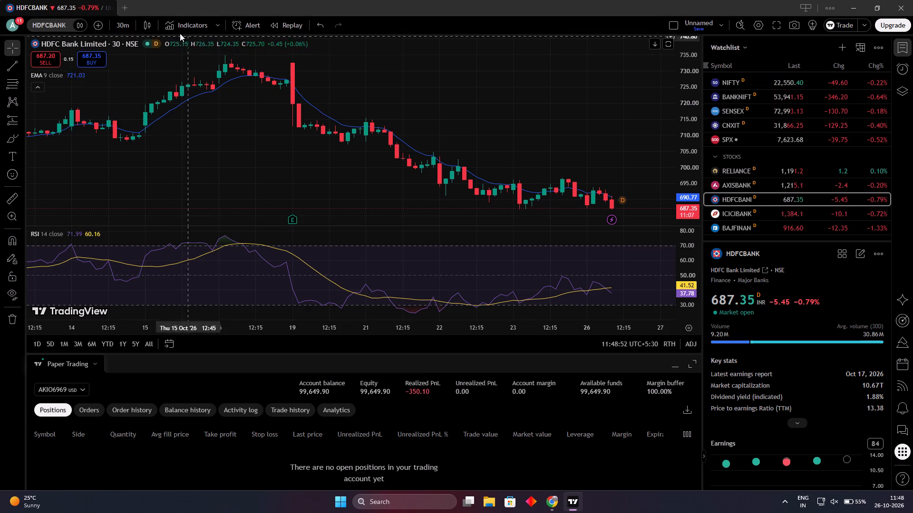
# Set the HDFCBANK chart interval to 1 hour.
pyautogui.click(123, 30)
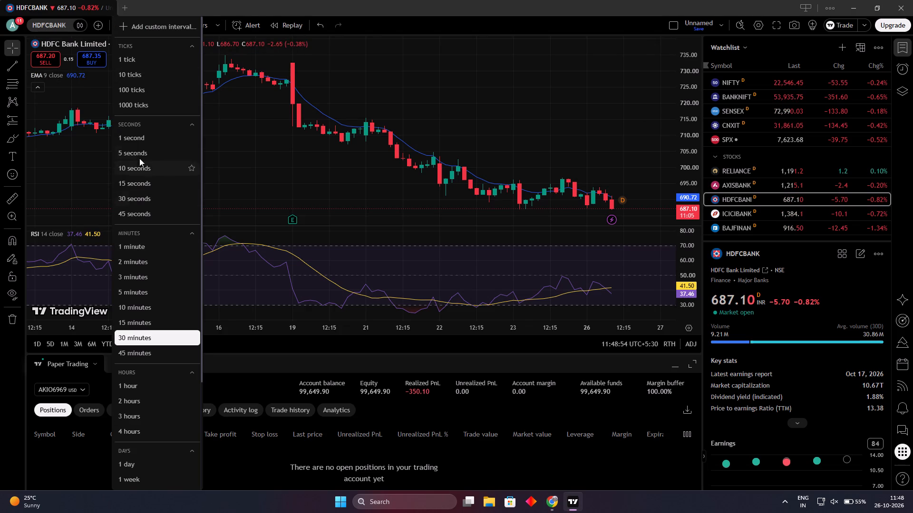
pyautogui.click(146, 386)
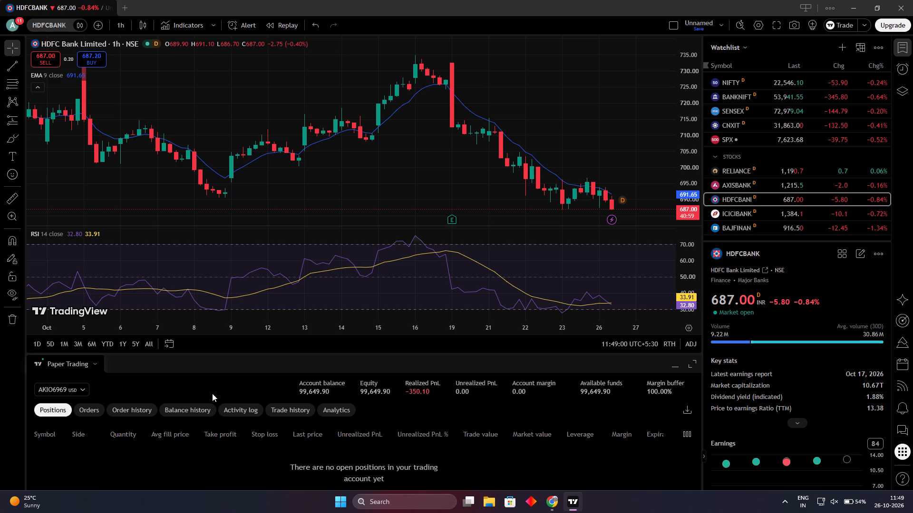
# Switch to Chrome and place a Market buy order for 5 HDFC Bank shares in the Finlatics stock list.
pyautogui.hotkey('alt', 'Tab')
pyautogui.scroll(-1, 719, 335)
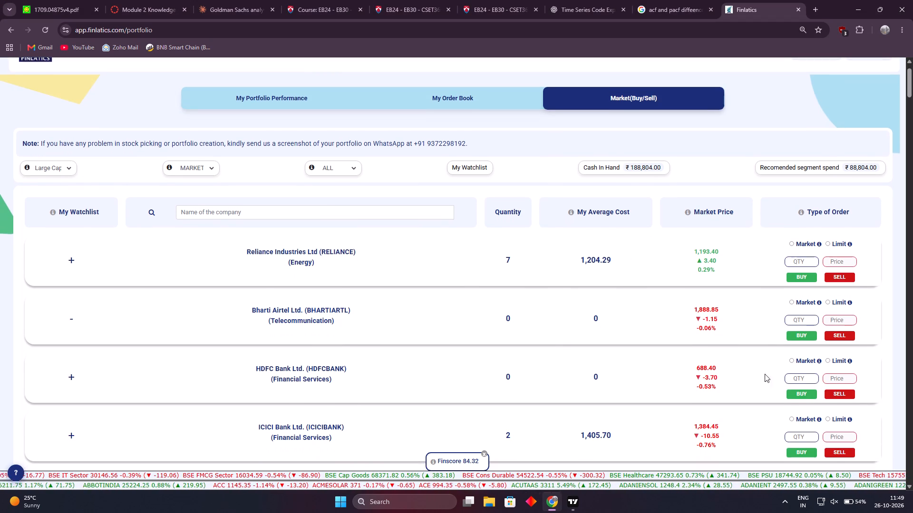
pyautogui.click(803, 375)
pyautogui.press('5')
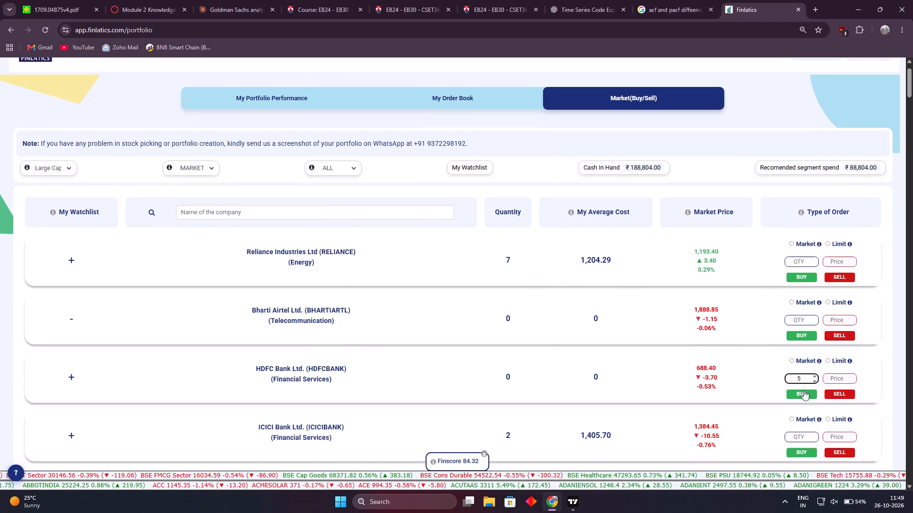
pyautogui.moveTo(793, 360); pyautogui.dragTo(798, 398)
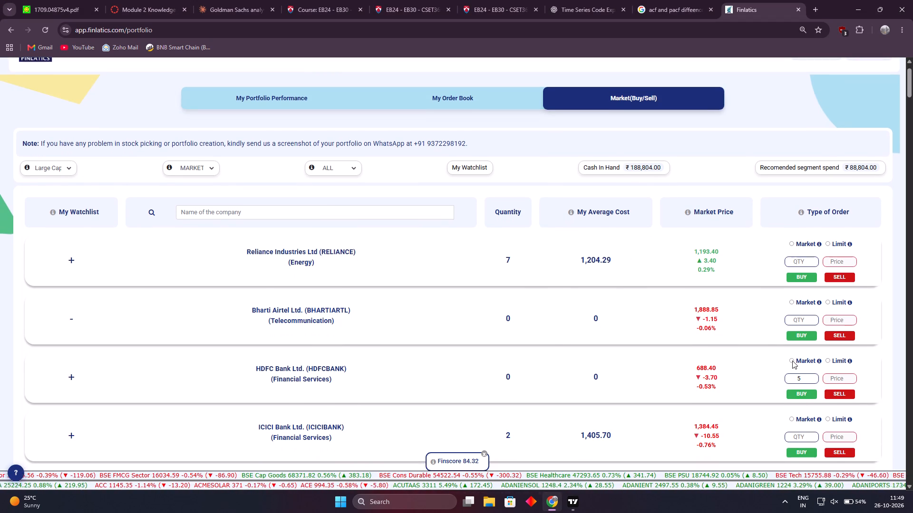
pyautogui.click(792, 359)
pyautogui.click(796, 390)
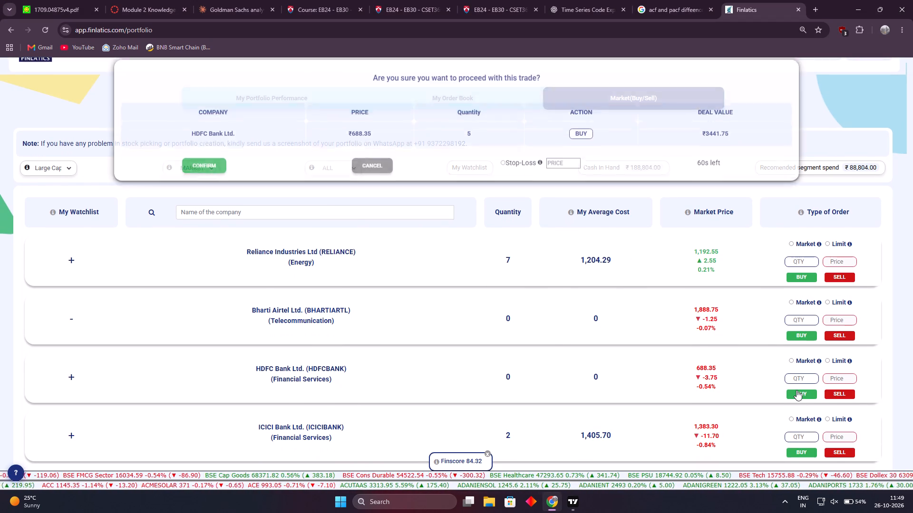
# Glance at the HDFCBANK chart in TradingView, and back in Chrome confirm the HDFC Bank trade and submit its preset investment rationale.
pyautogui.hotkey('alt', 'Tab')
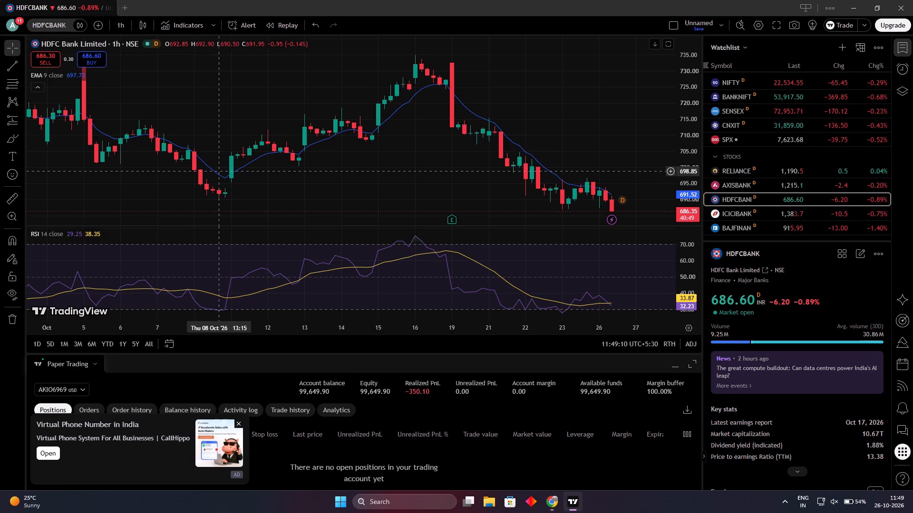
pyautogui.hotkey('alt', 'Tab')
pyautogui.click(208, 180)
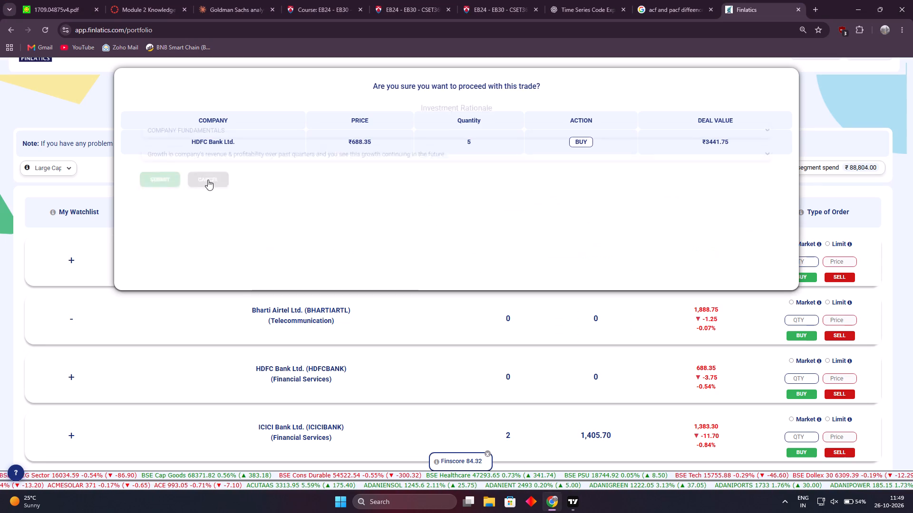
pyautogui.click(167, 260)
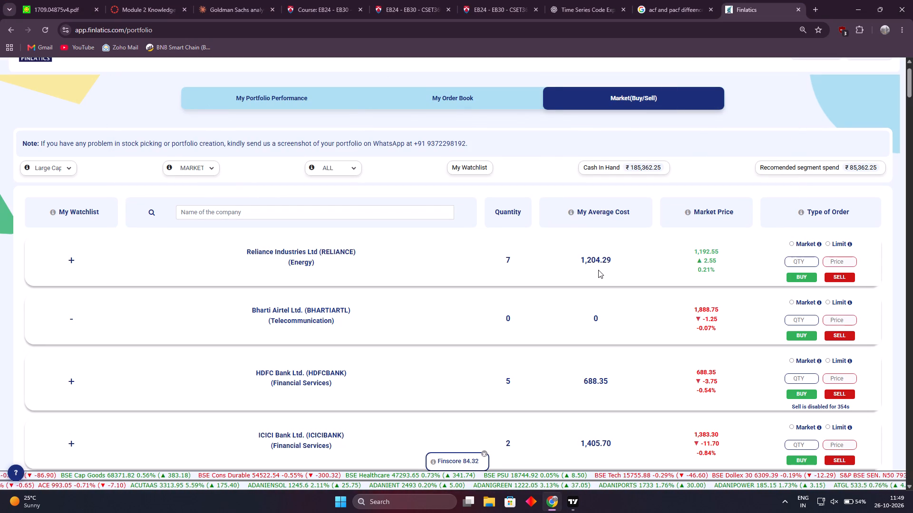
# Open My Portfolio Performance in Finlatics to review the holdings and their profit or loss.
pyautogui.click(316, 98)
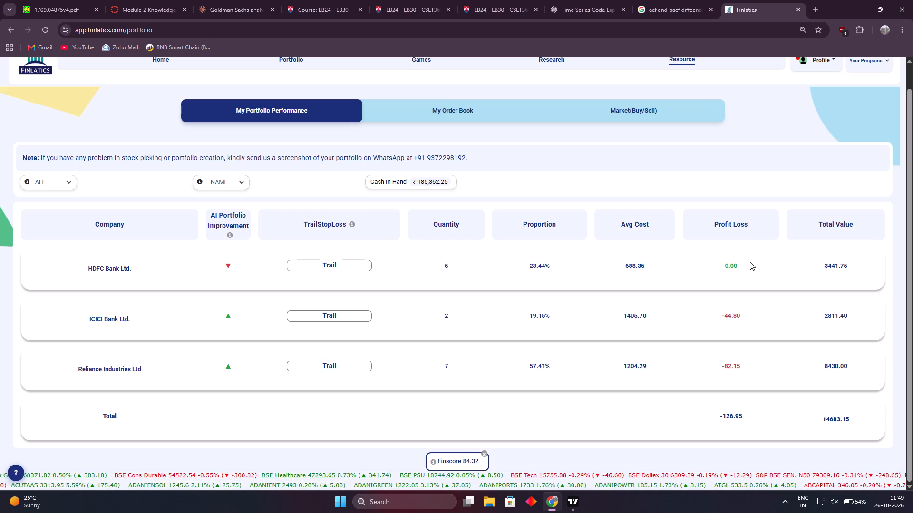
pyautogui.hotkey('alt', 'Tab')
pyautogui.hotkey('alt', 'Tab')
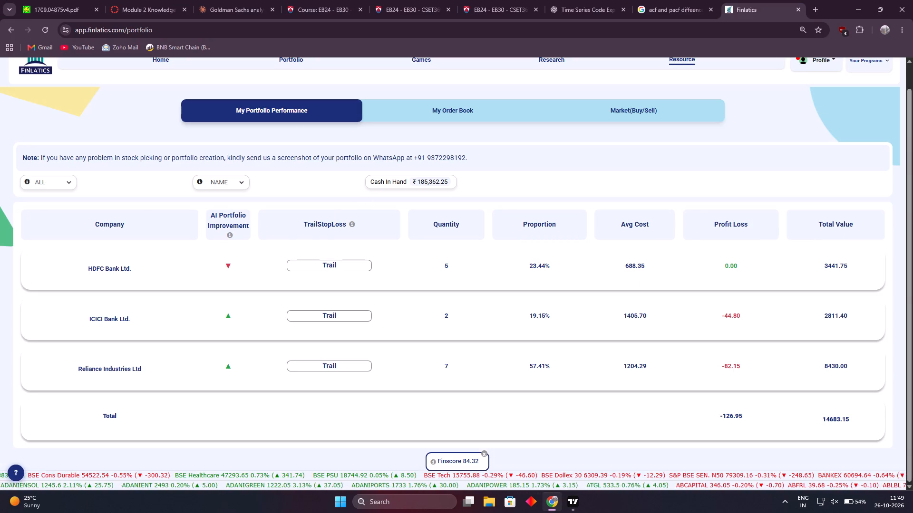
# Switch to TradingView and examine the recent HDFCBANK price action and RSI on the 1 hour chart at different scales.
pyautogui.hotkey('alt', 'Tab')
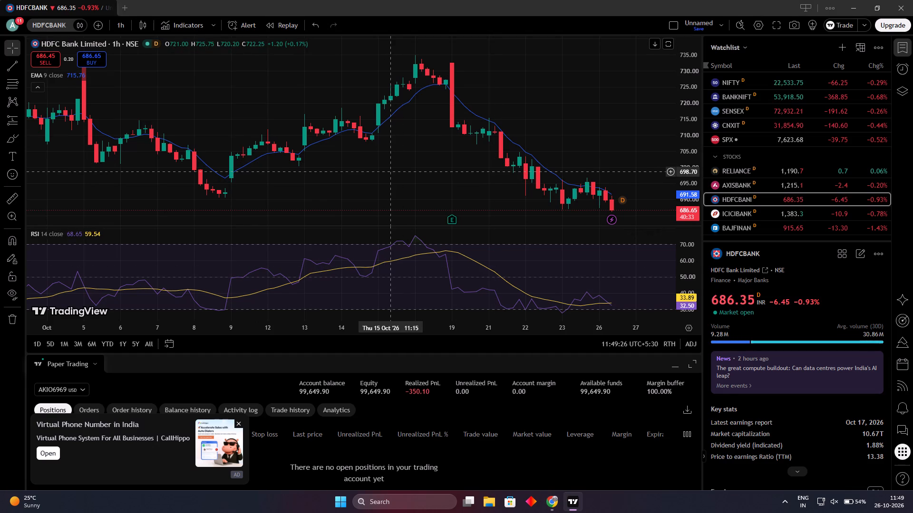
pyautogui.moveTo(388, 171); pyautogui.dragTo(258, 158)
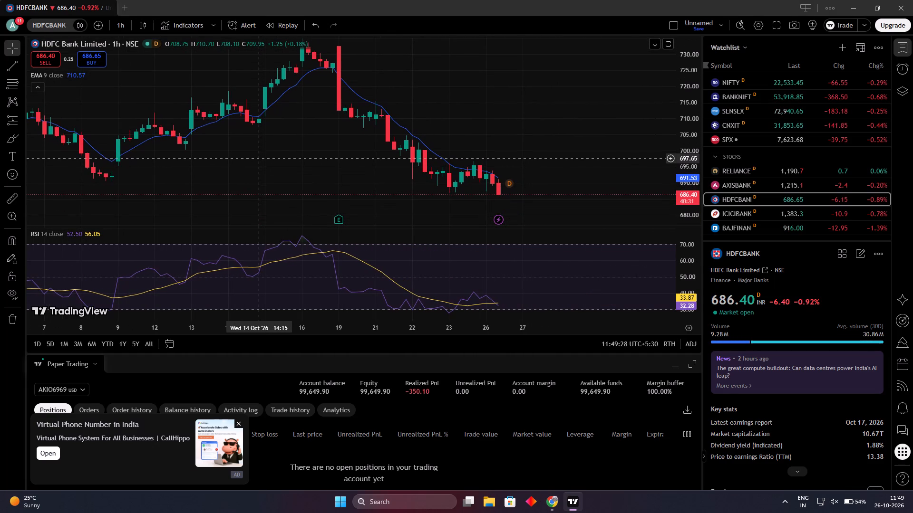
pyautogui.moveTo(258, 158); pyautogui.dragTo(258, 158)
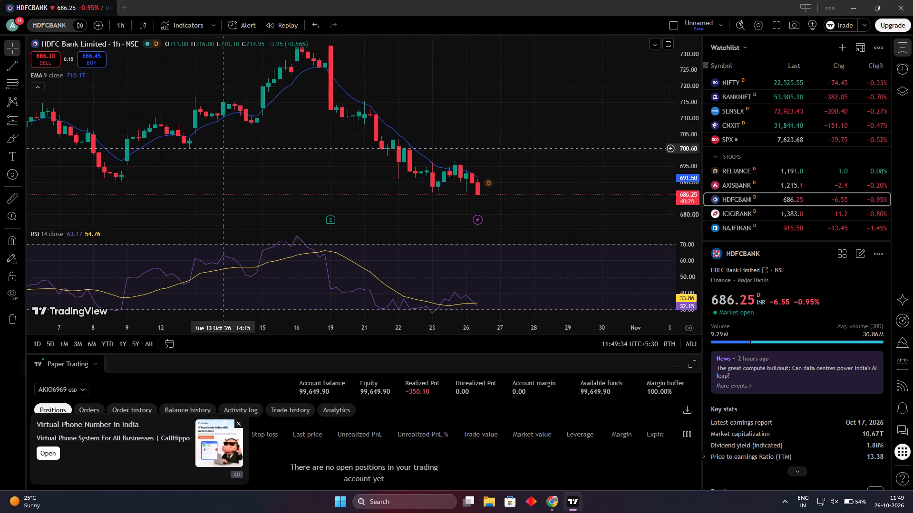
pyautogui.scroll(3, 223, 148)
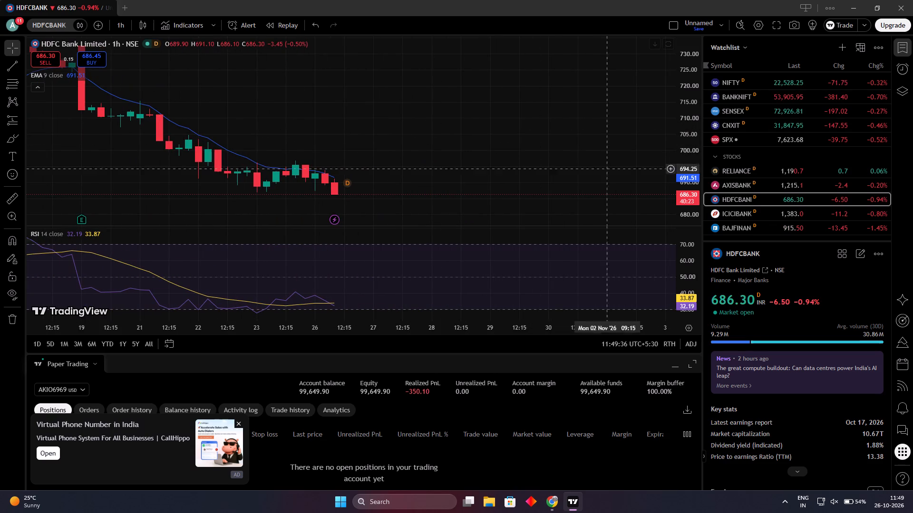
pyautogui.moveTo(478, 153); pyautogui.dragTo(709, 182)
pyautogui.moveTo(689, 164); pyautogui.dragTo(660, 74)
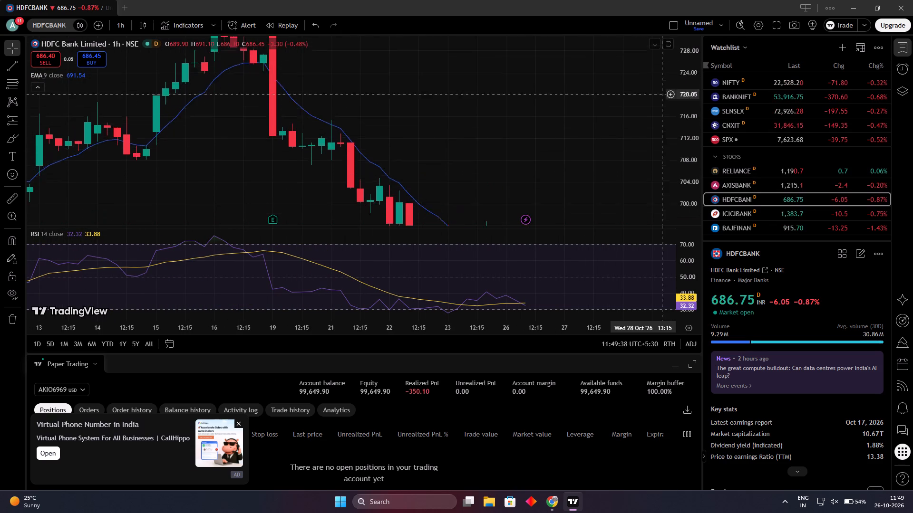
pyautogui.moveTo(660, 74); pyautogui.dragTo(683, 178)
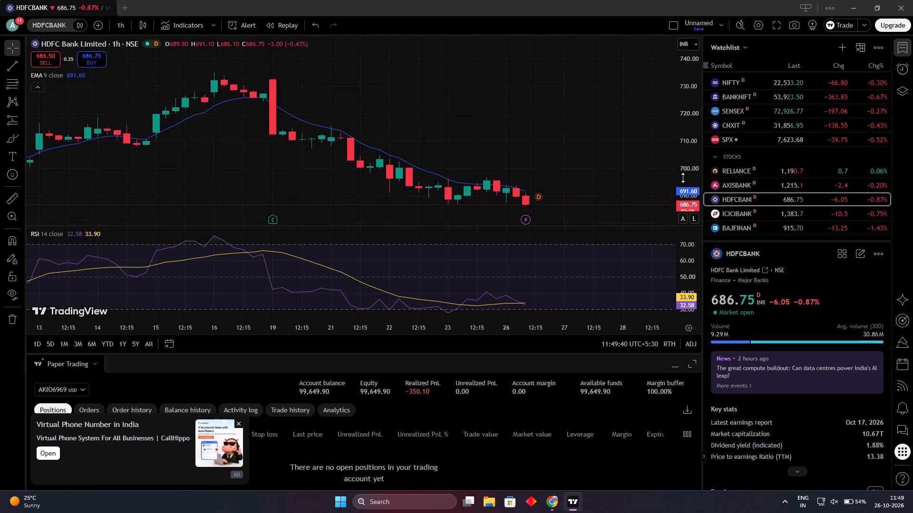
pyautogui.moveTo(683, 178); pyautogui.dragTo(682, 174)
pyautogui.moveTo(491, 146); pyautogui.dragTo(572, 127)
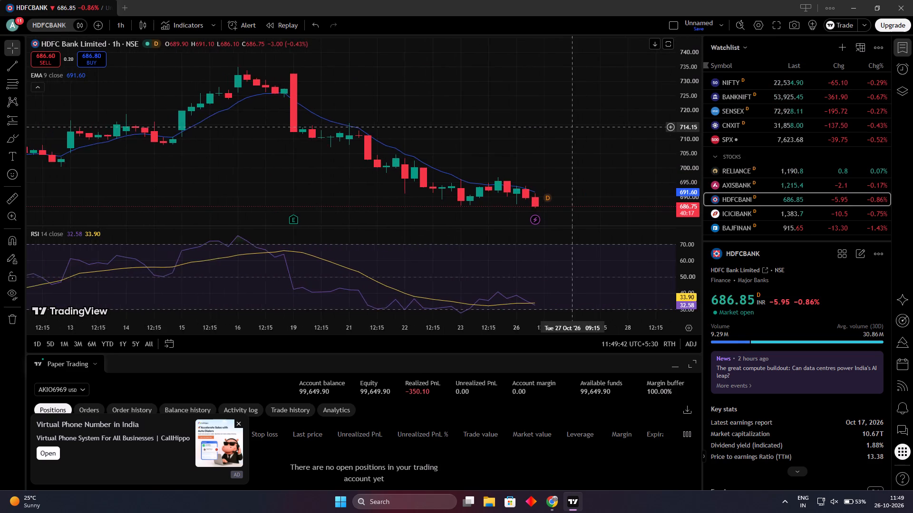
pyautogui.scroll(-9, 572, 127)
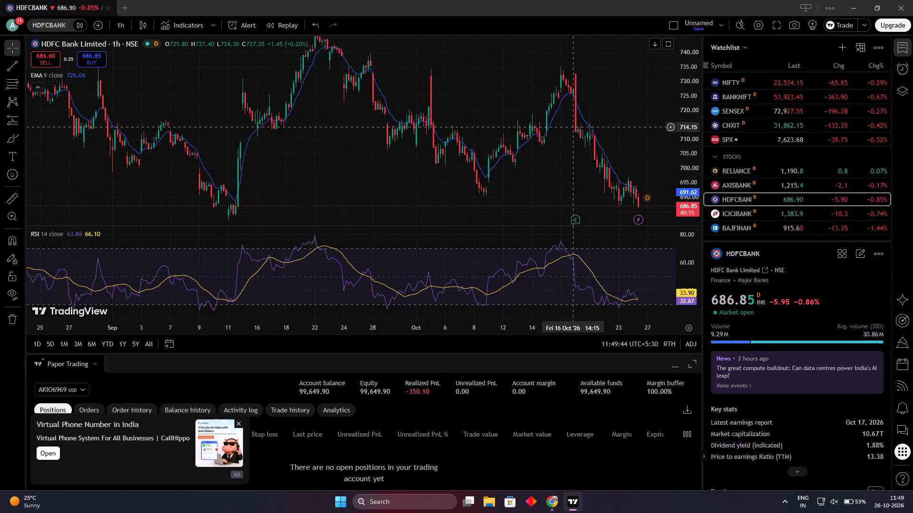
pyautogui.moveTo(618, 107); pyautogui.dragTo(601, 121)
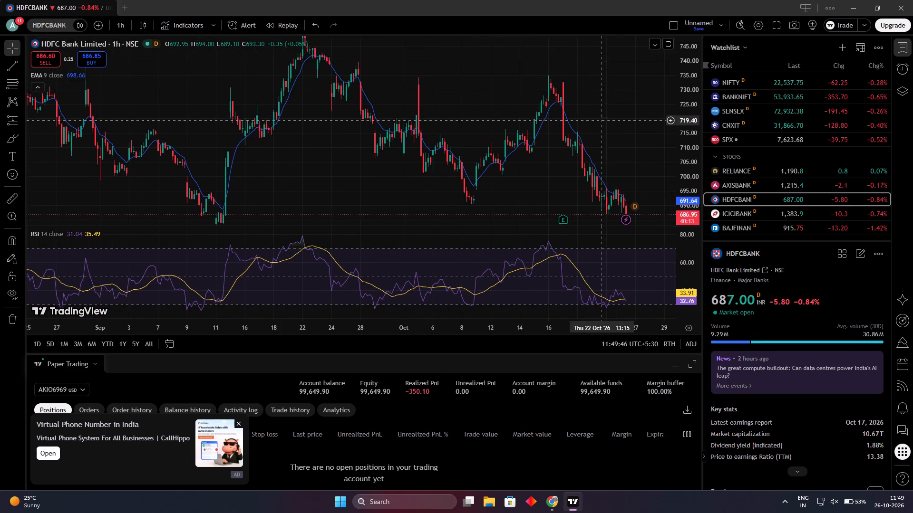
pyautogui.moveTo(601, 121); pyautogui.dragTo(384, 106)
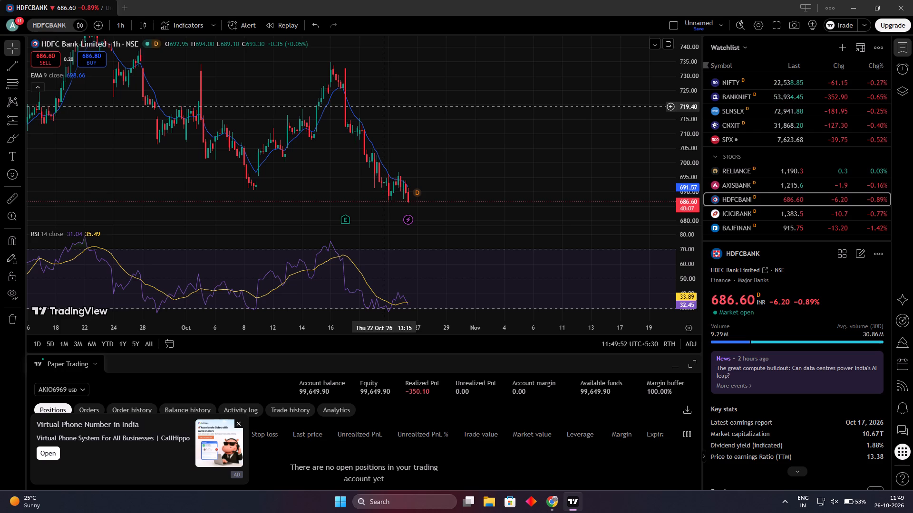
pyautogui.scroll(3, 435, 178)
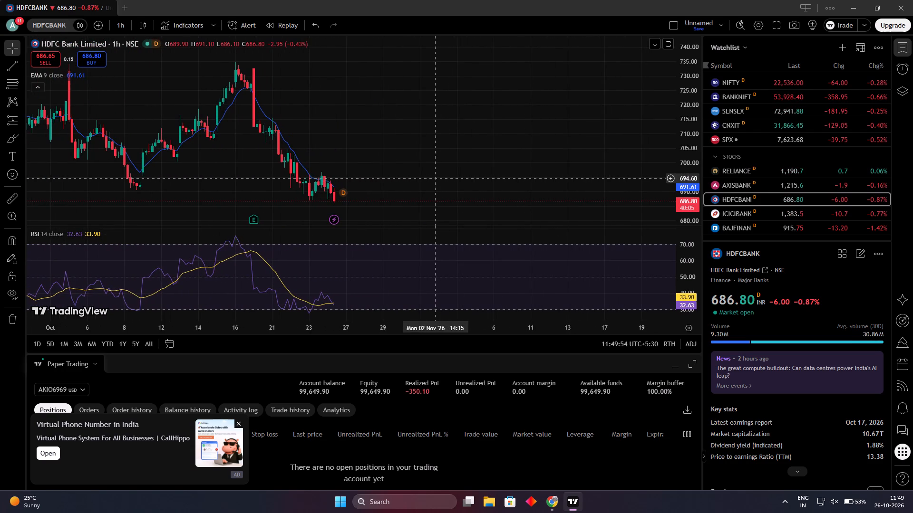
pyautogui.moveTo(401, 151); pyautogui.dragTo(454, 183)
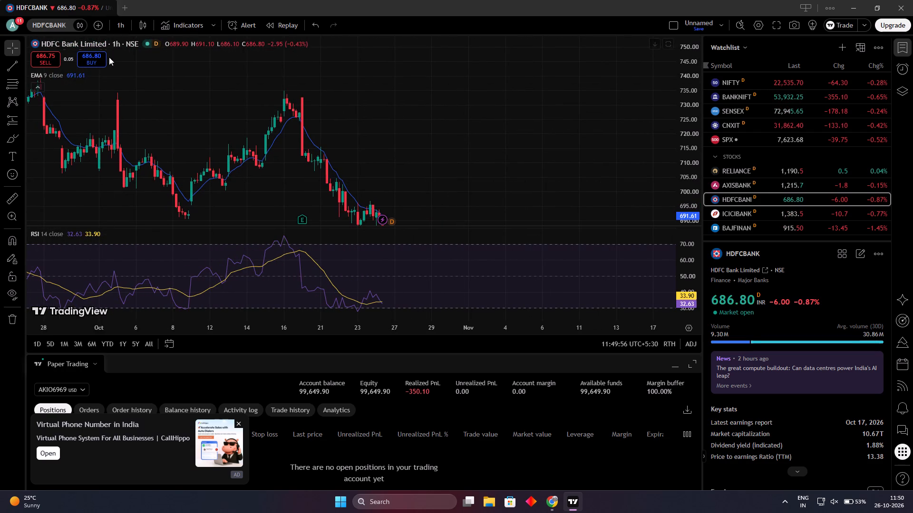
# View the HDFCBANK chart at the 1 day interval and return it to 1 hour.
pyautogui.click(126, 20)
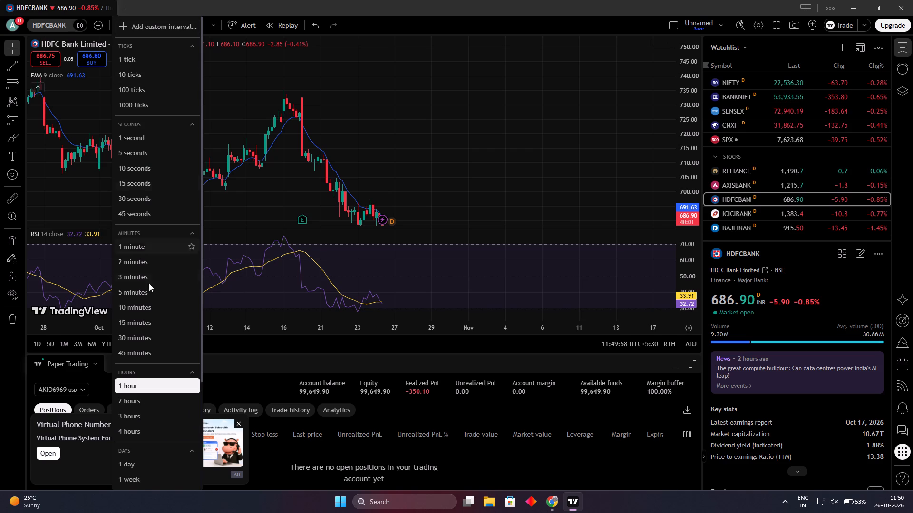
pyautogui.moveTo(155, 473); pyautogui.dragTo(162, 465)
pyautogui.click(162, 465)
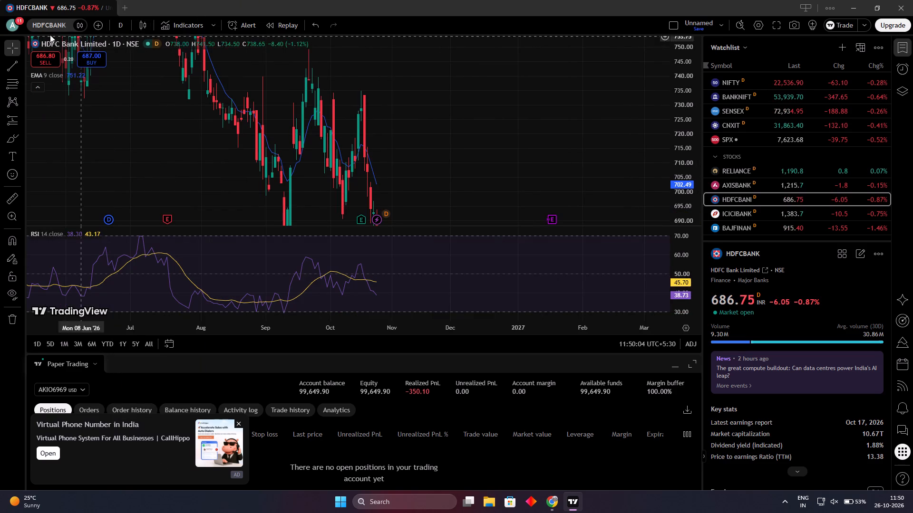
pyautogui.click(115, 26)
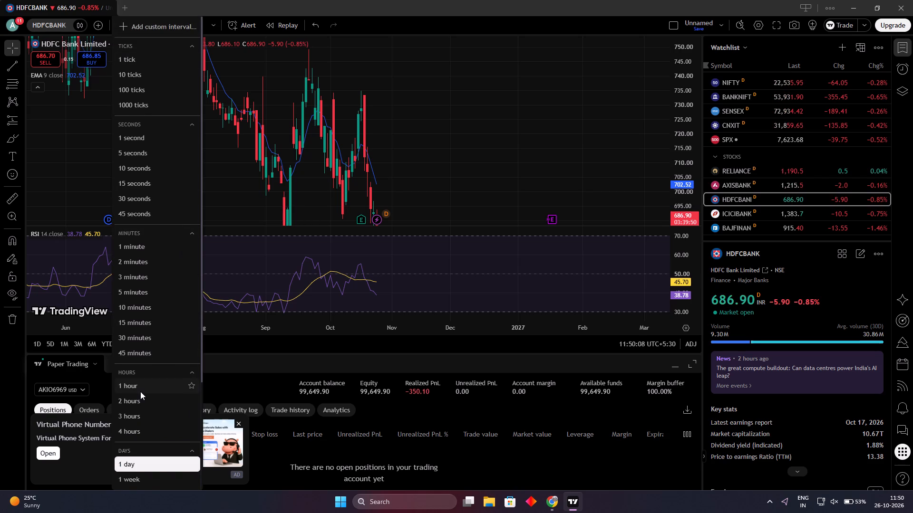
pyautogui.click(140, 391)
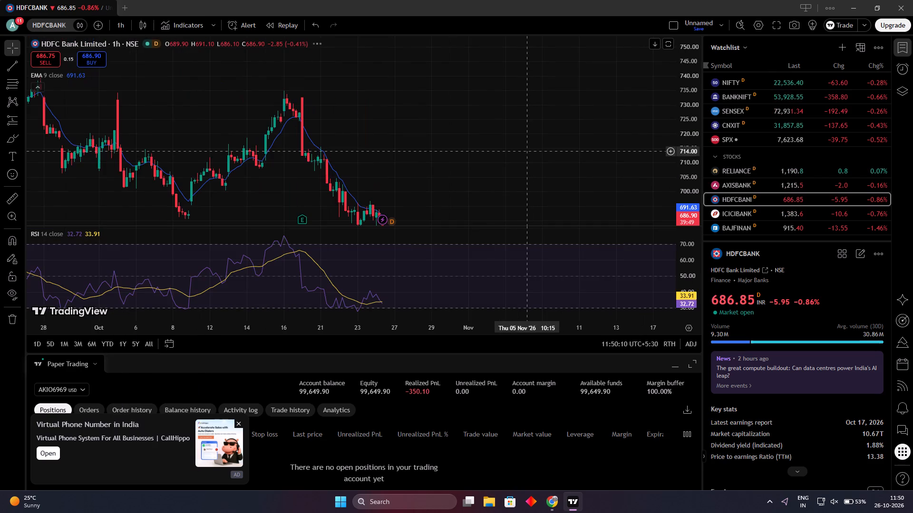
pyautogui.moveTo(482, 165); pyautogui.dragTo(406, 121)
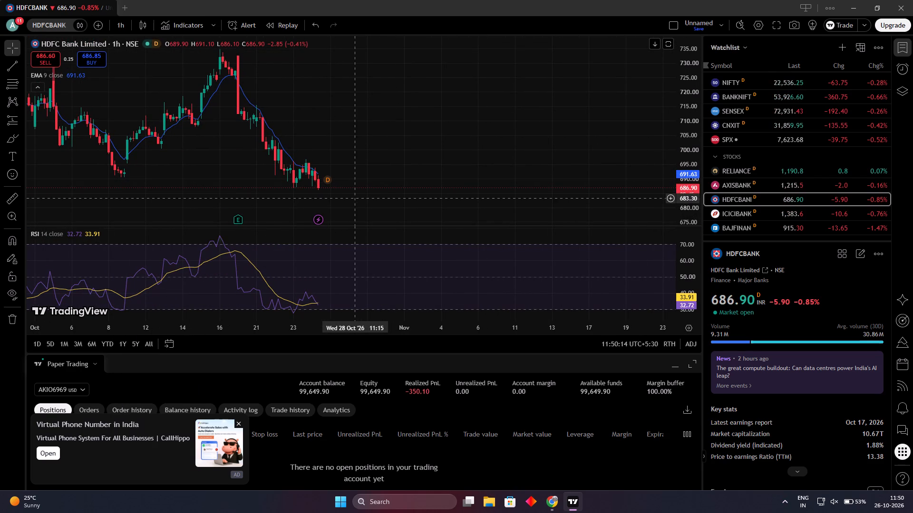
# Examine a longer stretch of HDFCBANK price action and RSI on the 1 hour chart, and close the advert over the paper trading area.
pyautogui.scroll(-5, 459, 127)
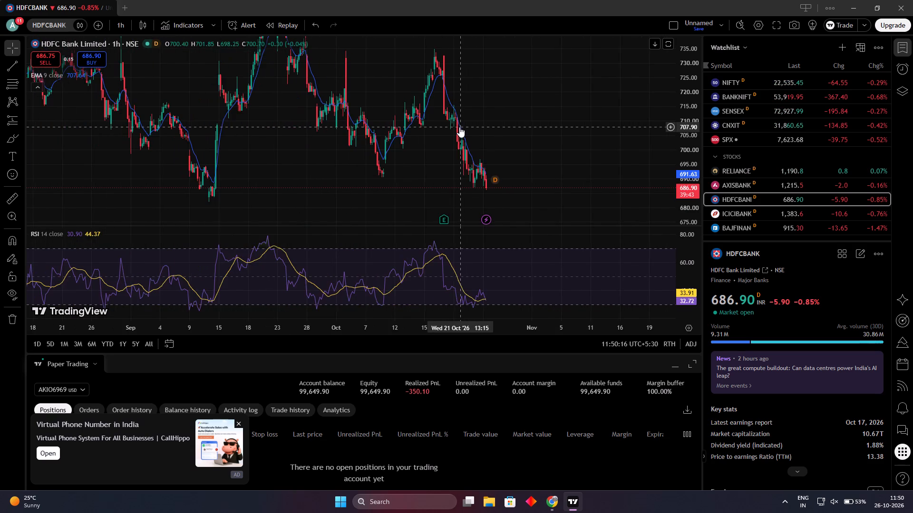
pyautogui.scroll(-2, 459, 127)
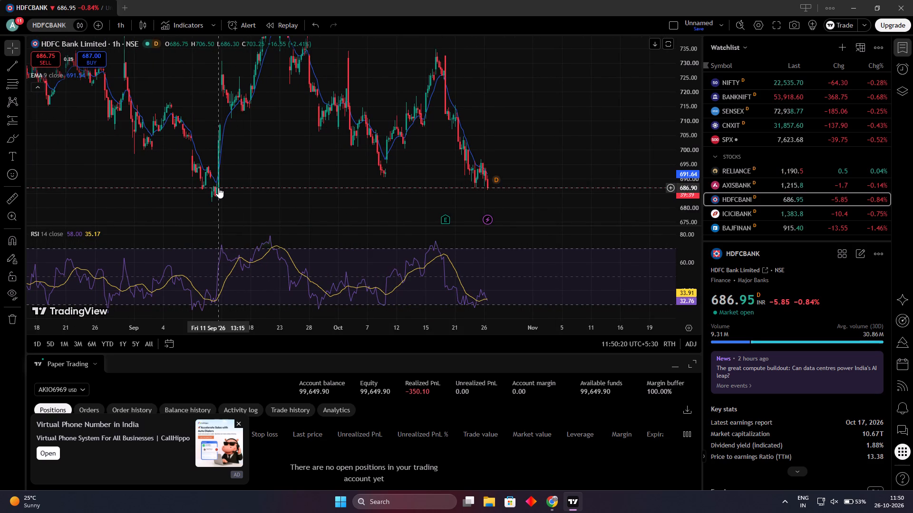
pyautogui.click(535, 159)
pyautogui.hscroll(-2, 535, 159)
pyautogui.moveTo(535, 159); pyautogui.dragTo(519, 231)
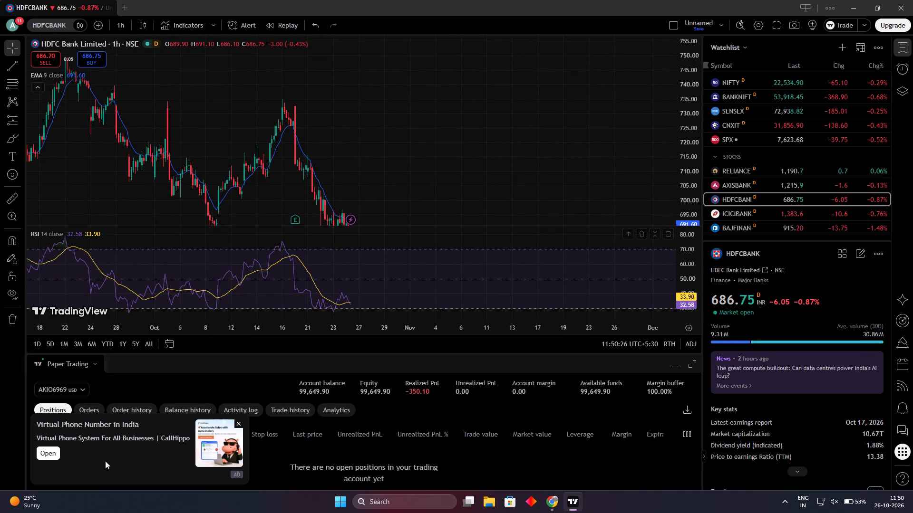
pyautogui.click(239, 424)
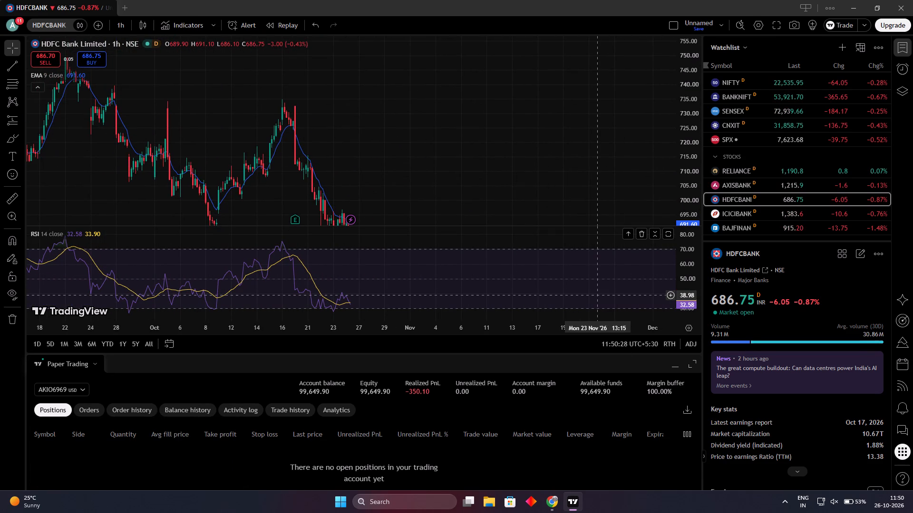
# Switch to Chrome and review the Finlatics order book and portfolio performance, glancing briefly at the TradingView chart.
pyautogui.hotkey('alt', 'Tab')
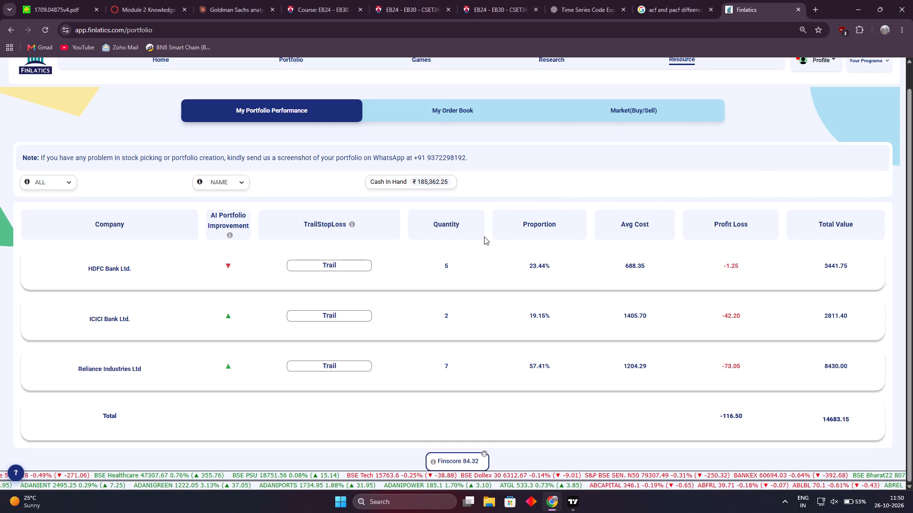
pyautogui.click(583, 121)
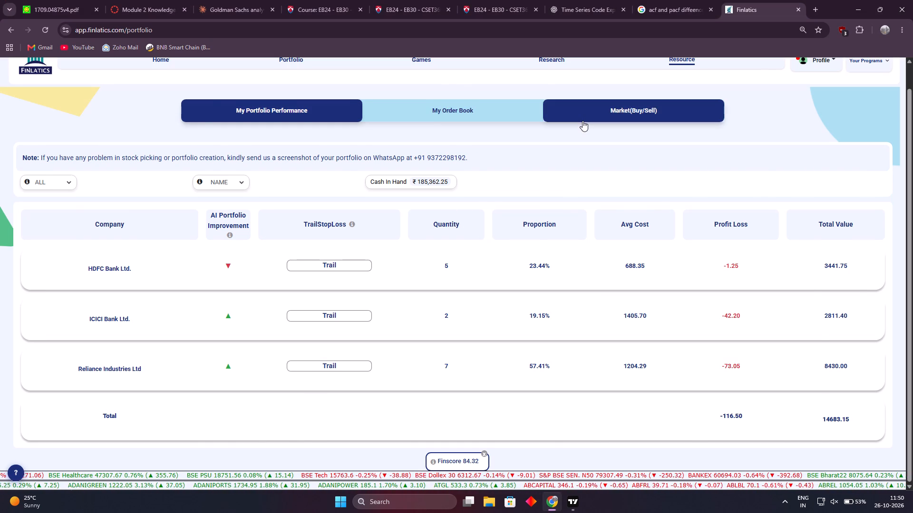
pyautogui.click(464, 101)
pyautogui.click(321, 104)
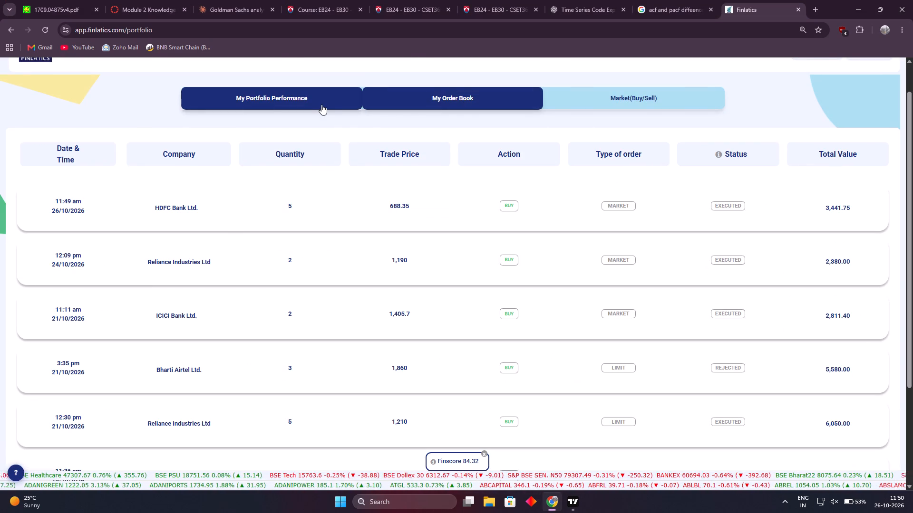
pyautogui.scroll(-1, 380, 161)
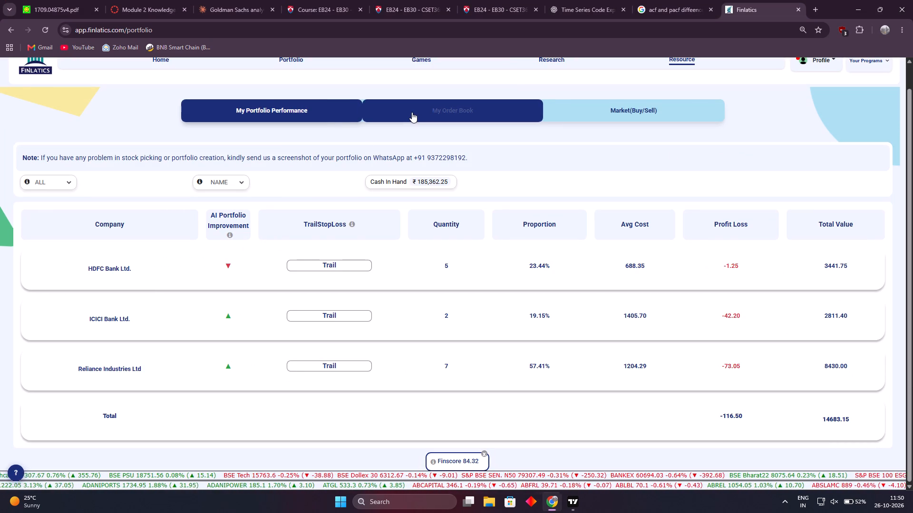
pyautogui.click(417, 114)
pyautogui.hotkey('alt', 'Tab')
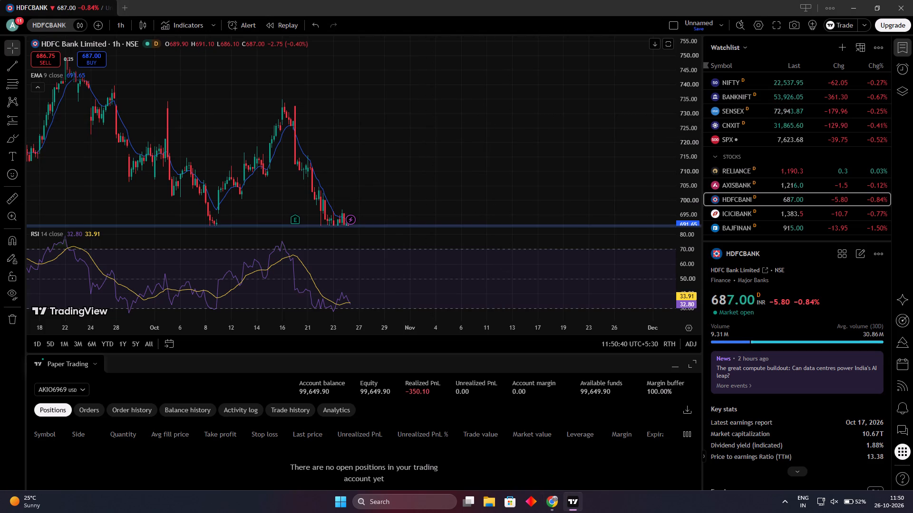
pyautogui.hotkey('alt', 'Tab')
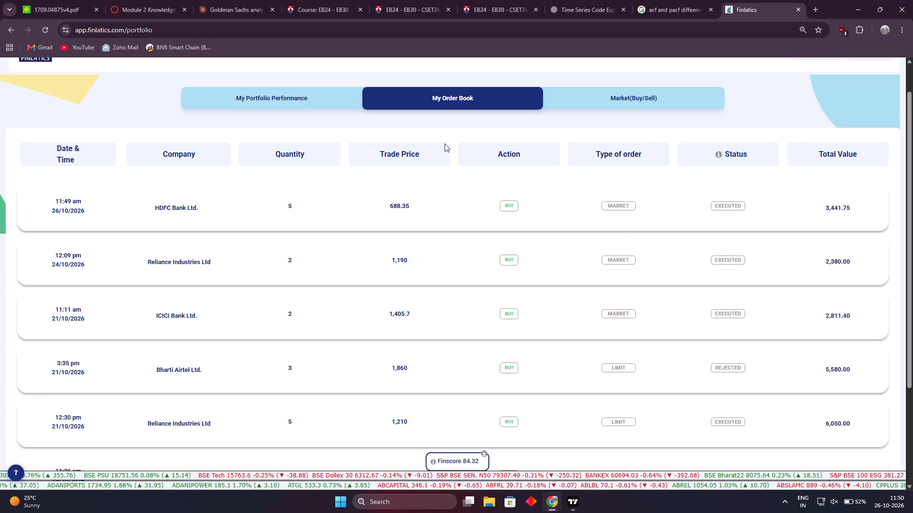
# Browse the large-cap stocks in Finlatics Market(Buy/Sell), and open the symbol search in TradingView.
pyautogui.click(580, 110)
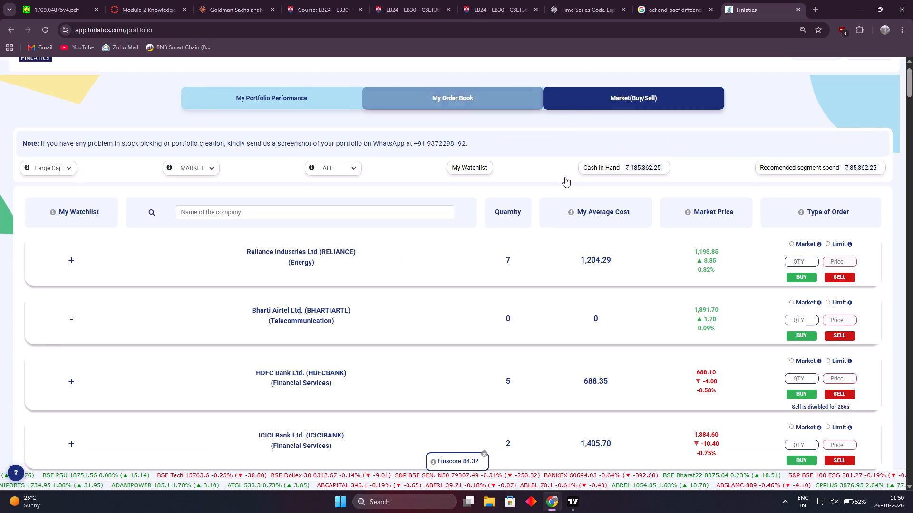
pyautogui.scroll(-4, 515, 297)
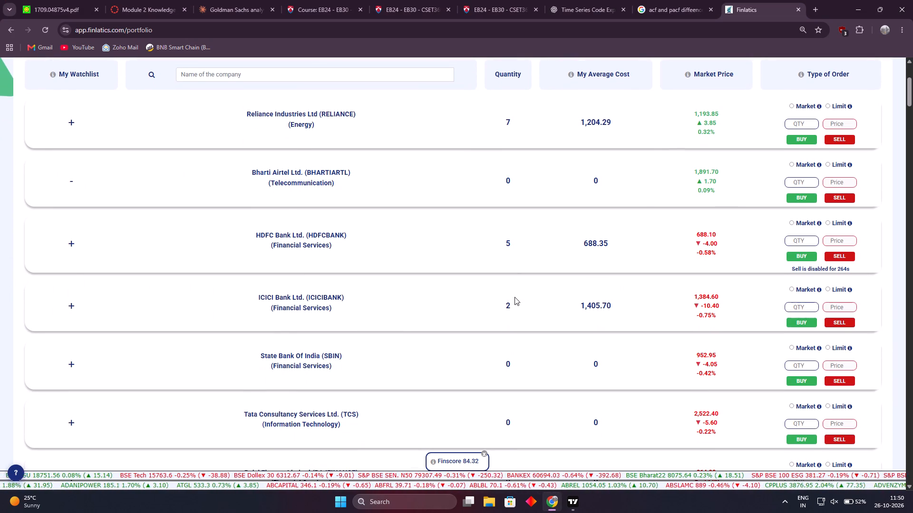
pyautogui.scroll(-3, 515, 297)
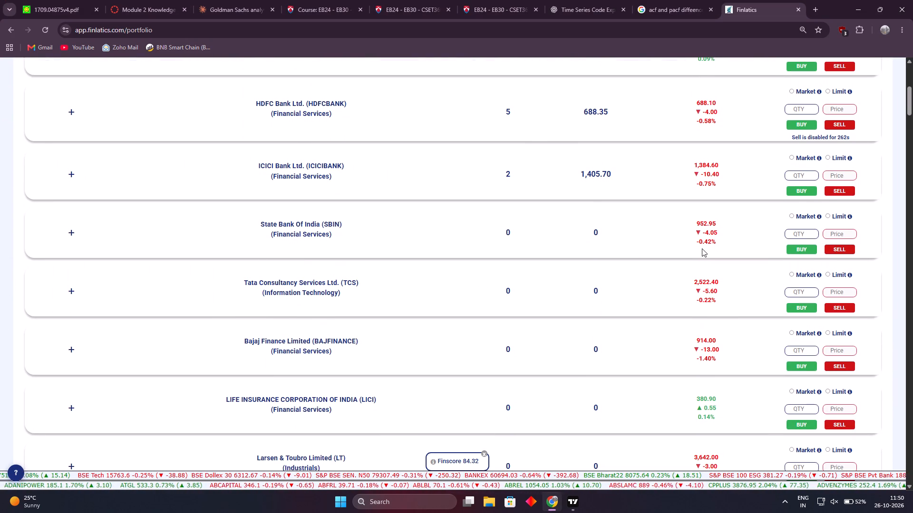
pyautogui.hotkey('alt', 'Tab')
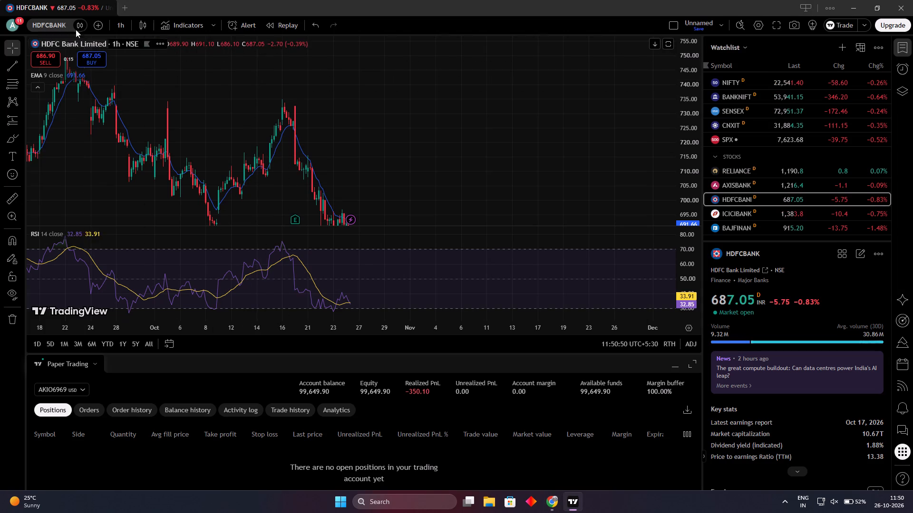
pyautogui.click(47, 26)
# Back in Chrome, search the web for nasdaq in a new tab, check the index, and close the tab.
pyautogui.hotkey('alt', 'Tab')
pyautogui.hotkey('ctrl', 't')
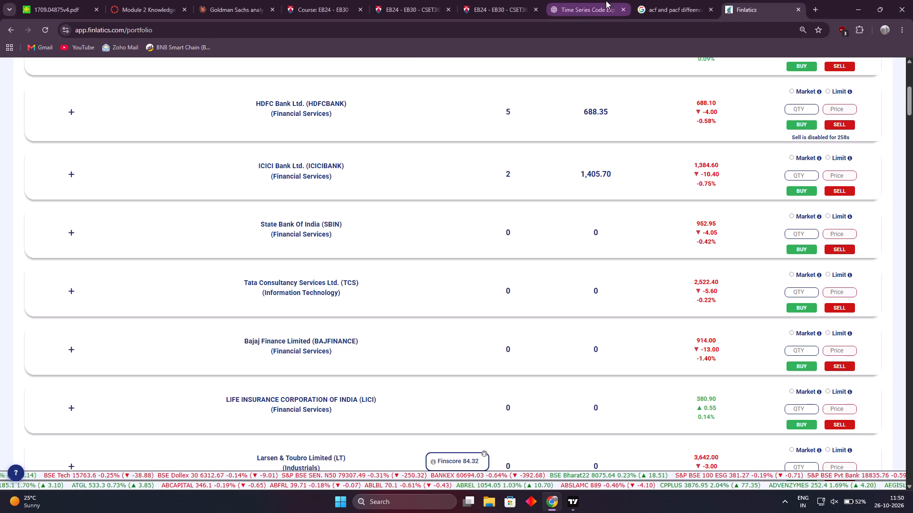
pyautogui.write('nad')
pyautogui.press('BackSpace')
pyautogui.press('d')
pyautogui.press('BackSpace')
pyautogui.press('d')
pyautogui.press('BackSpace')
pyautogui.write('sdaq')
pyautogui.press('Return')
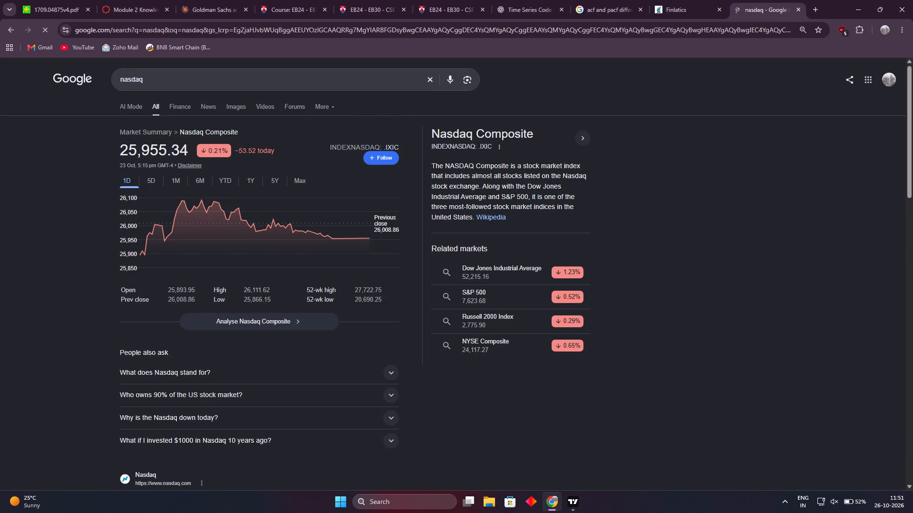
pyautogui.hotkey('ctrl', 'w')
# In TradingView, search for SBI and load the State Bank of India (SBIN) chart.
pyautogui.hotkey('alt', 'Tab')
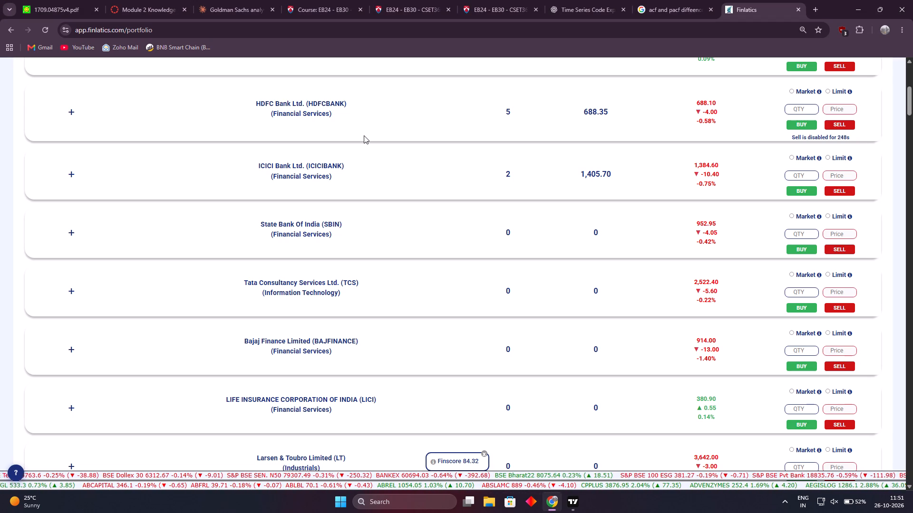
pyautogui.hotkey('alt', 'Tab')
pyautogui.click(340, 165)
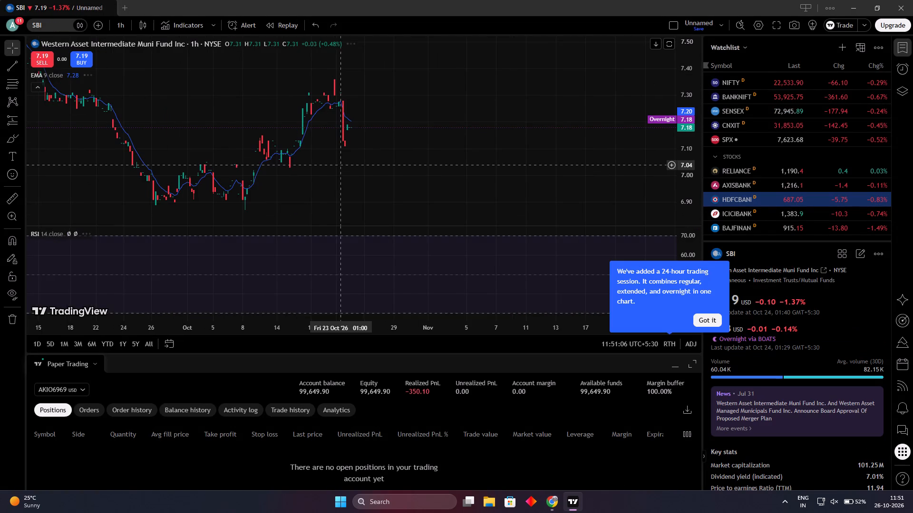
pyautogui.click(54, 22)
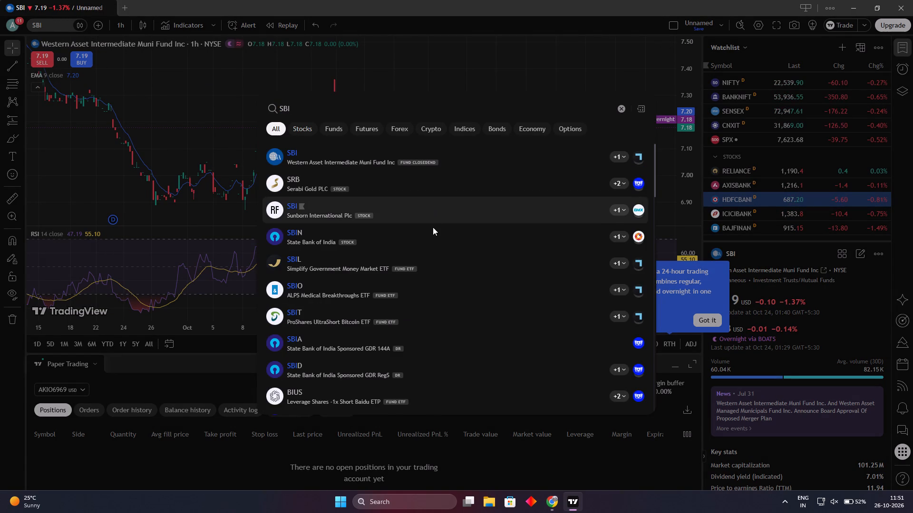
pyautogui.click(437, 239)
# Switch to Chrome, view the company status of State Bank Of India (SBIN) in Finlatics, and close it.
pyautogui.hotkey('alt', 'Tab')
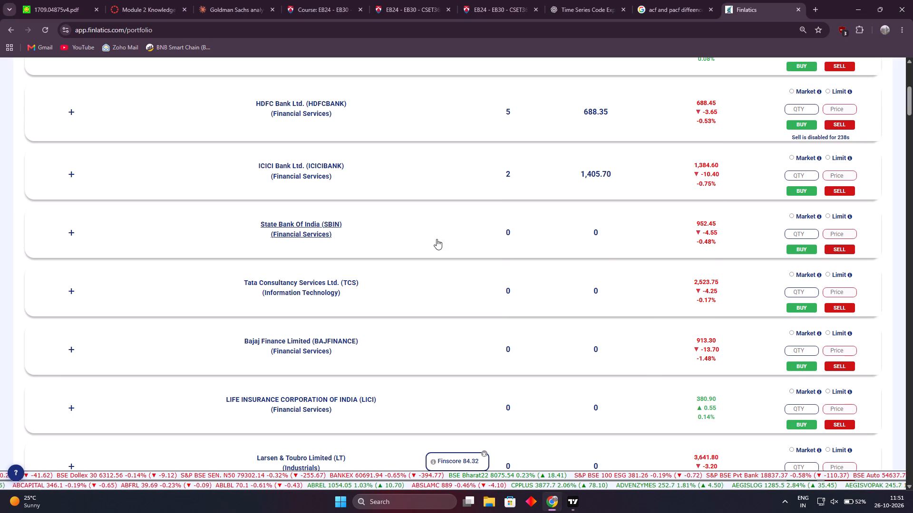
pyautogui.click(385, 233)
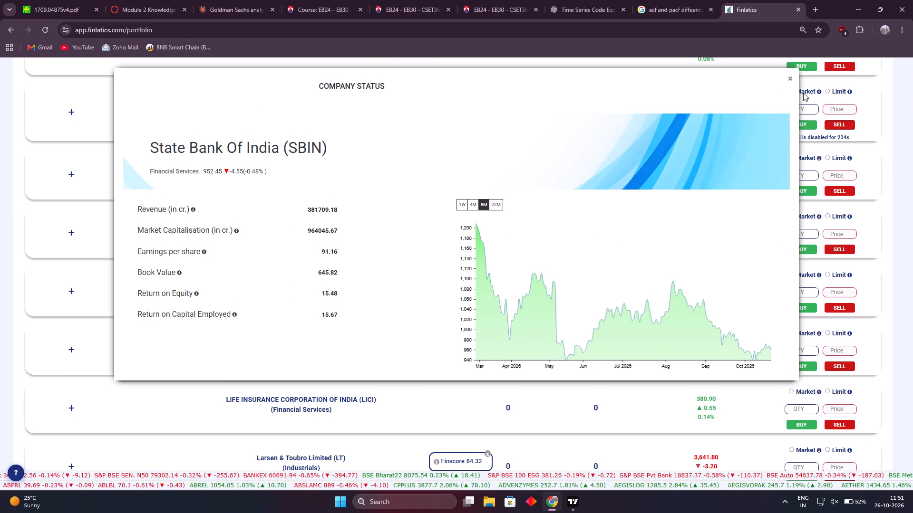
pyautogui.click(787, 79)
# Switch to TradingView and view the SBIN chart at 1 hour and at the 1 day interval.
pyautogui.hotkey('alt', 'Tab')
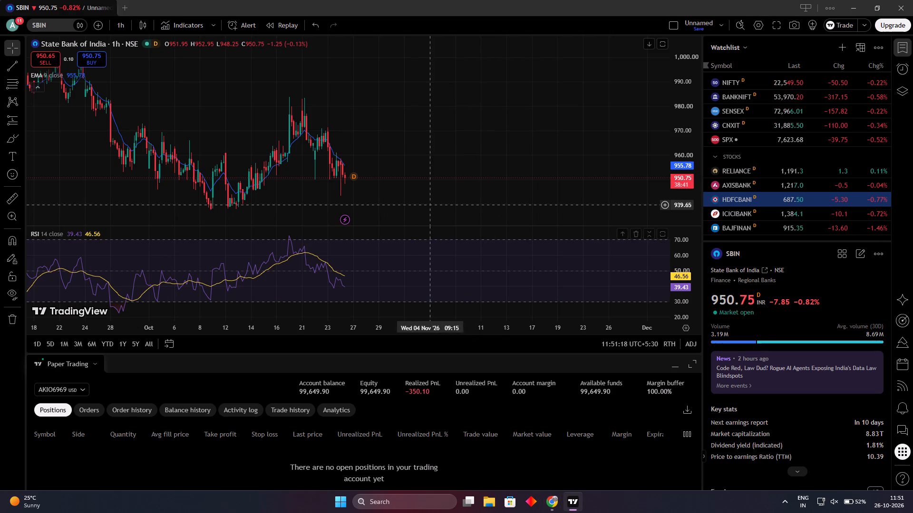
pyautogui.moveTo(405, 183); pyautogui.dragTo(447, 193)
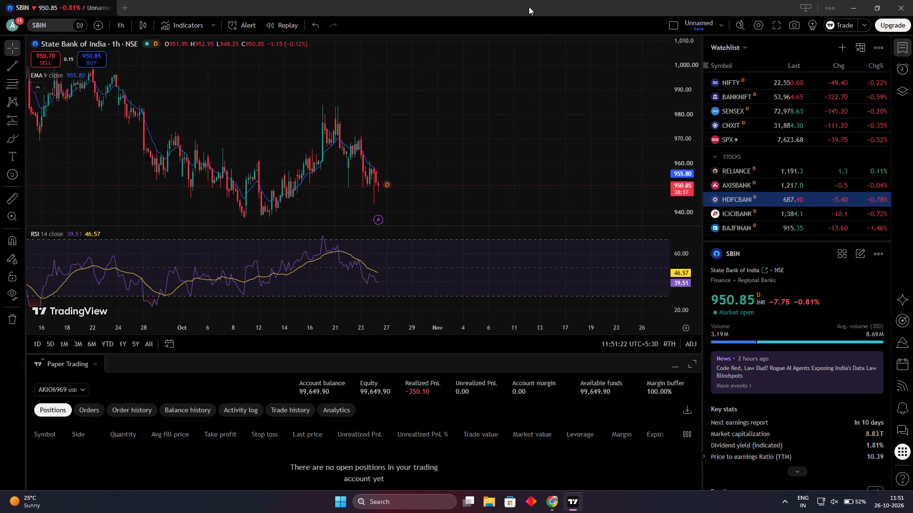
pyautogui.click(124, 24)
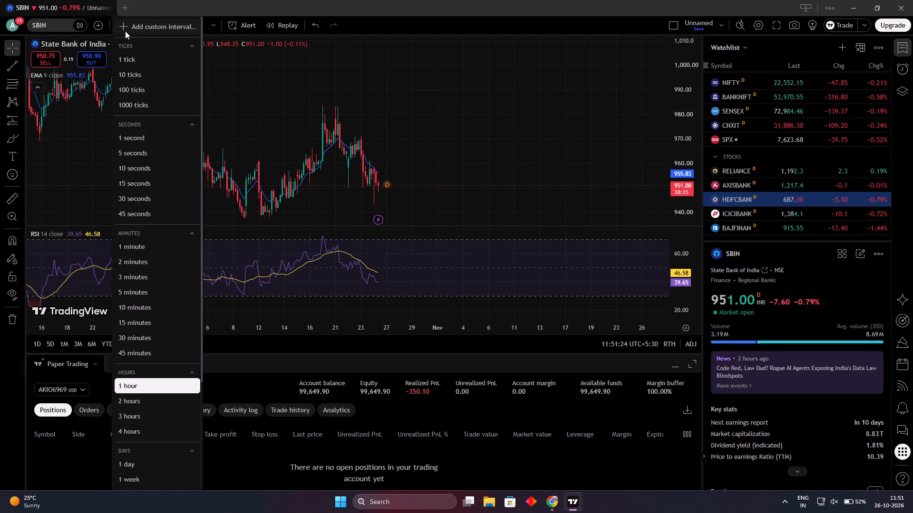
pyautogui.click(131, 465)
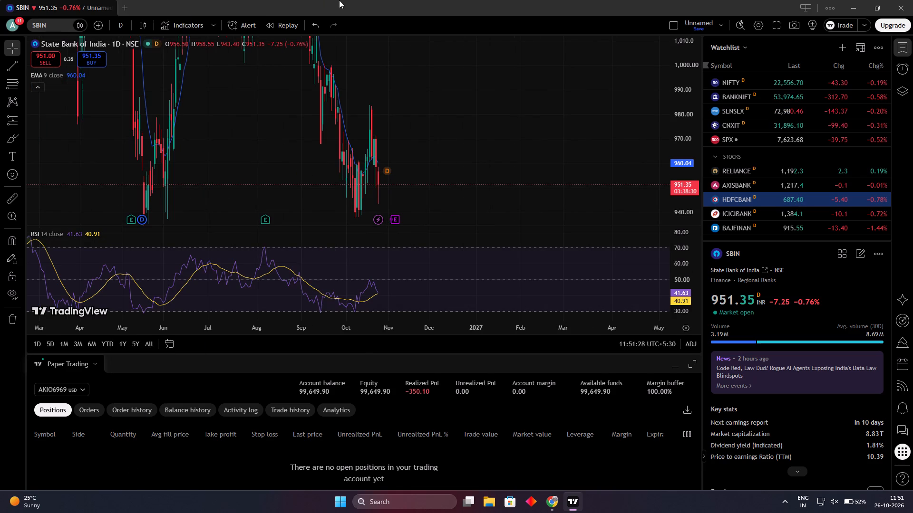
pyautogui.moveTo(464, 180); pyautogui.dragTo(464, 261)
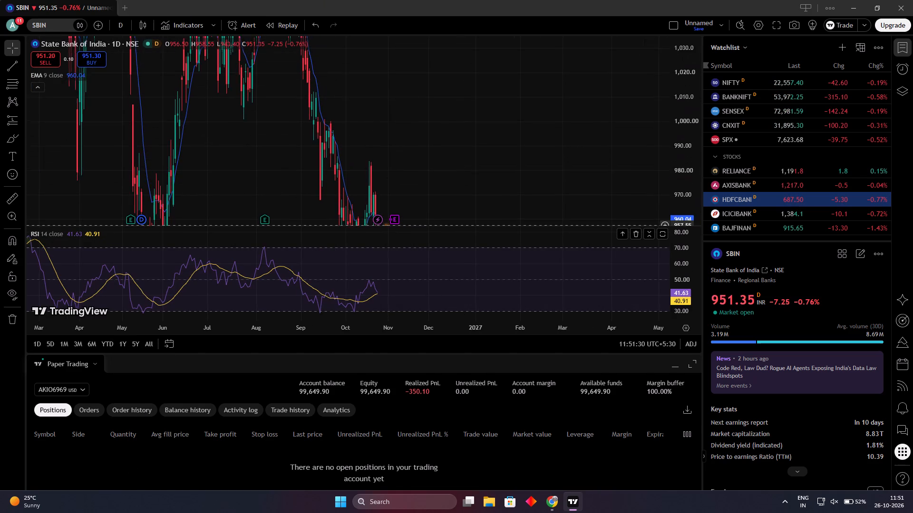
pyautogui.moveTo(464, 261); pyautogui.dragTo(461, 339)
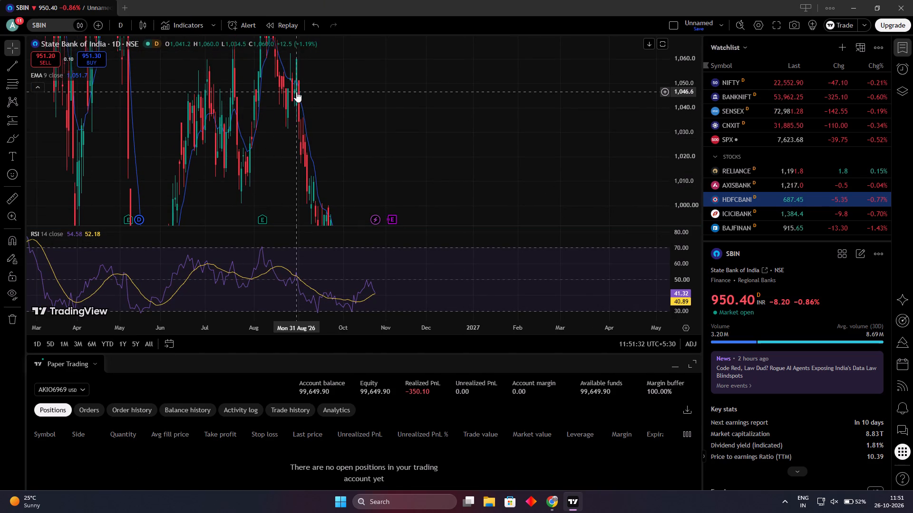
pyautogui.hscroll(-1, 482, 166)
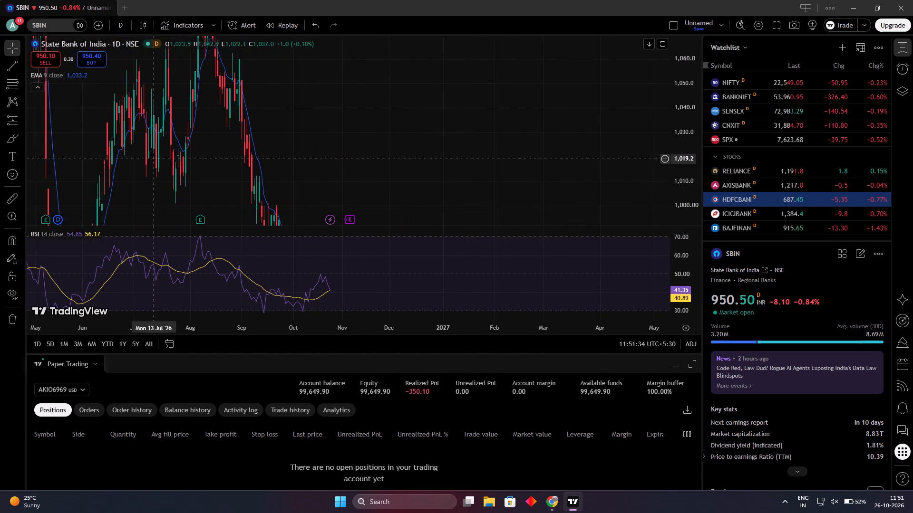
# Return the SBIN chart to the 1 hour interval and examine its price action and RSI over September and October.
pyautogui.click(115, 27)
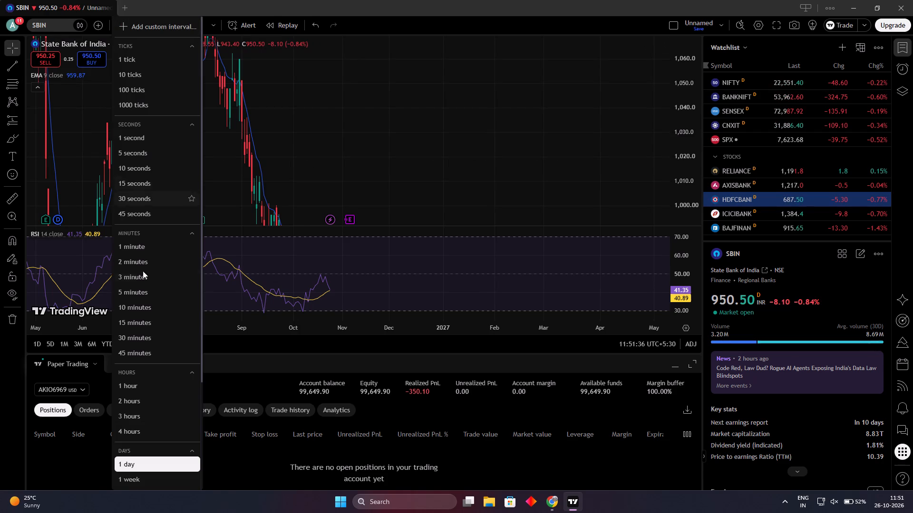
pyautogui.click(142, 392)
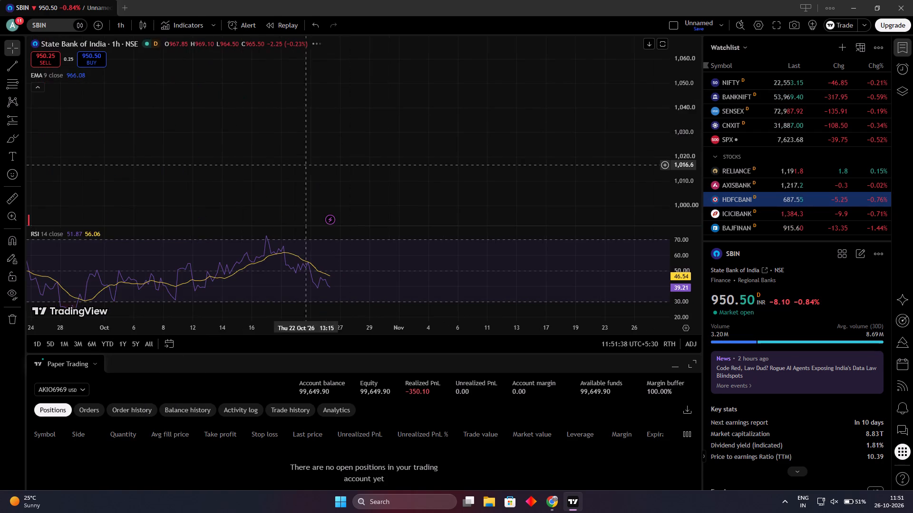
pyautogui.moveTo(225, 168); pyautogui.dragTo(432, 259)
pyautogui.moveTo(383, 184); pyautogui.dragTo(300, 333)
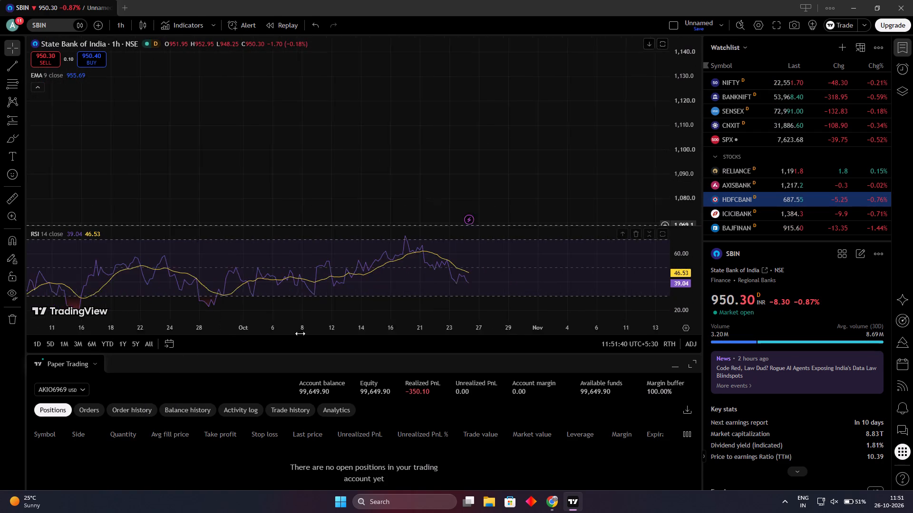
pyautogui.moveTo(300, 333); pyautogui.dragTo(339, 29)
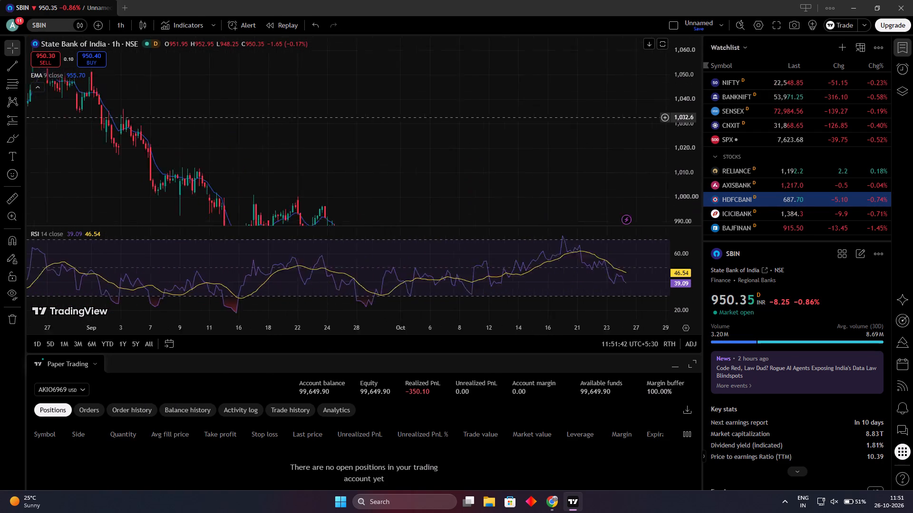
pyautogui.click(345, 78)
pyautogui.moveTo(522, 152); pyautogui.dragTo(398, 39)
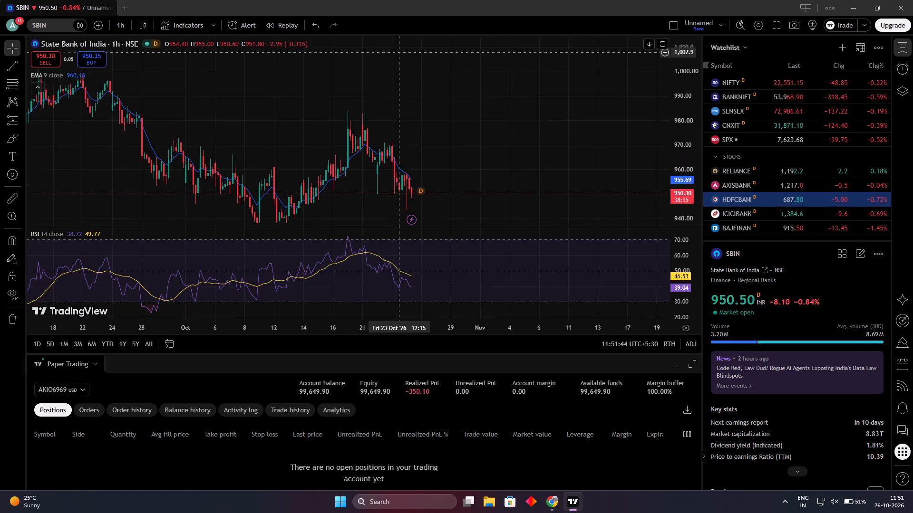
pyautogui.moveTo(398, 39); pyautogui.dragTo(378, 10)
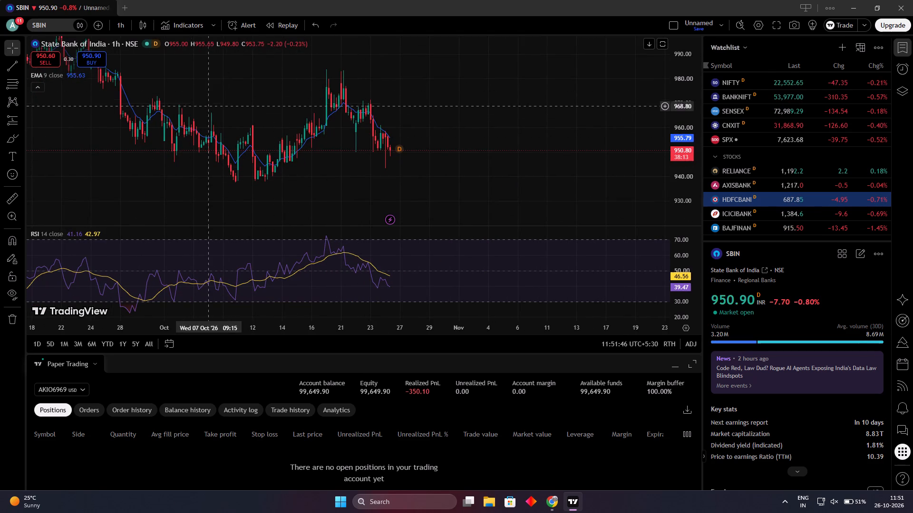
pyautogui.moveTo(218, 110); pyautogui.dragTo(363, 153)
pyautogui.scroll(-2, 379, 145)
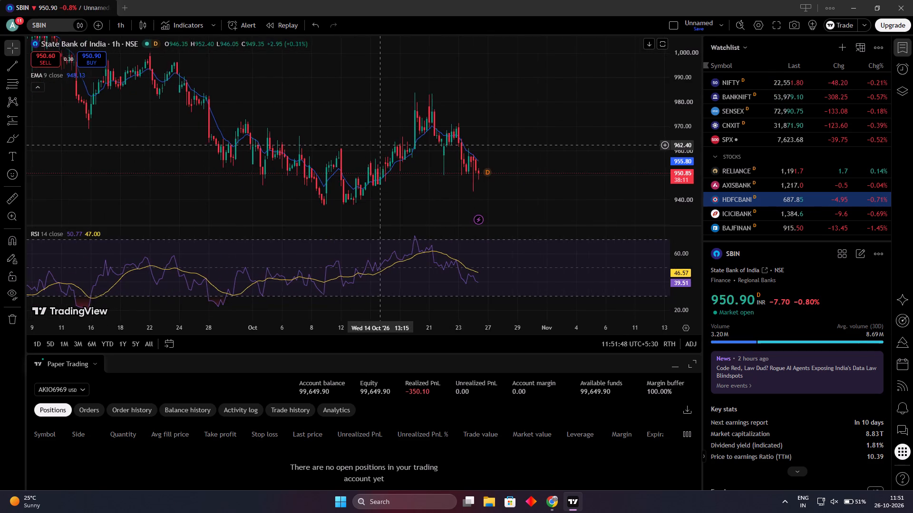
# Examine the SBIN 1 hour price action and RSI from August through late October.
pyautogui.scroll(-3, 379, 145)
pyautogui.moveTo(340, 153); pyautogui.dragTo(332, 158)
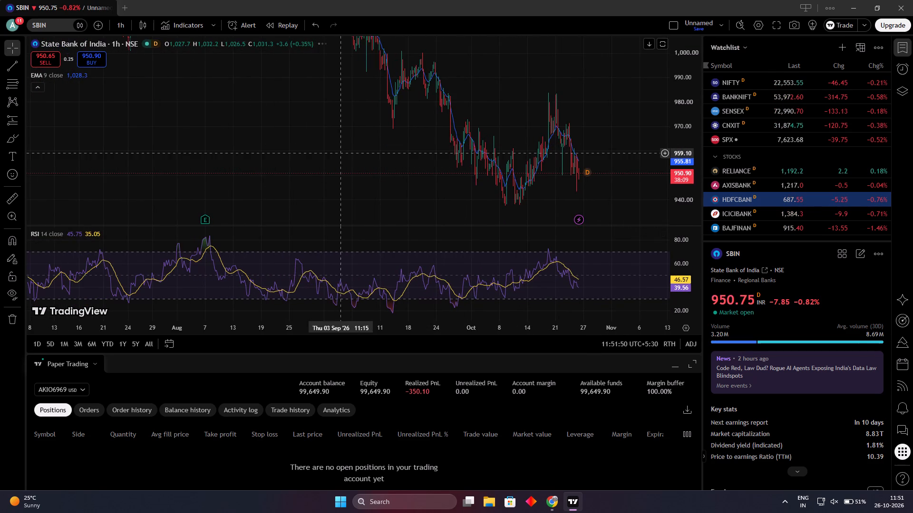
pyautogui.moveTo(332, 158); pyautogui.dragTo(189, 253)
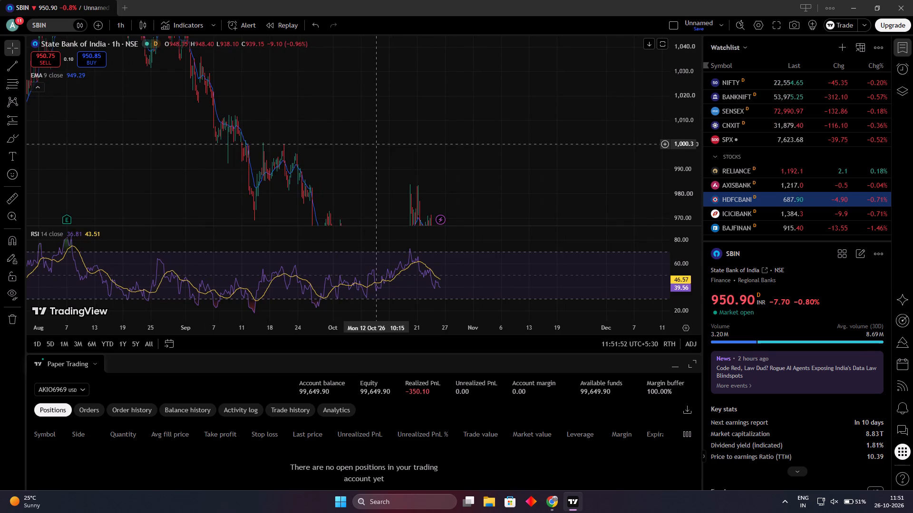
pyautogui.scroll(3, 376, 144)
pyautogui.moveTo(316, 144); pyautogui.dragTo(580, 16)
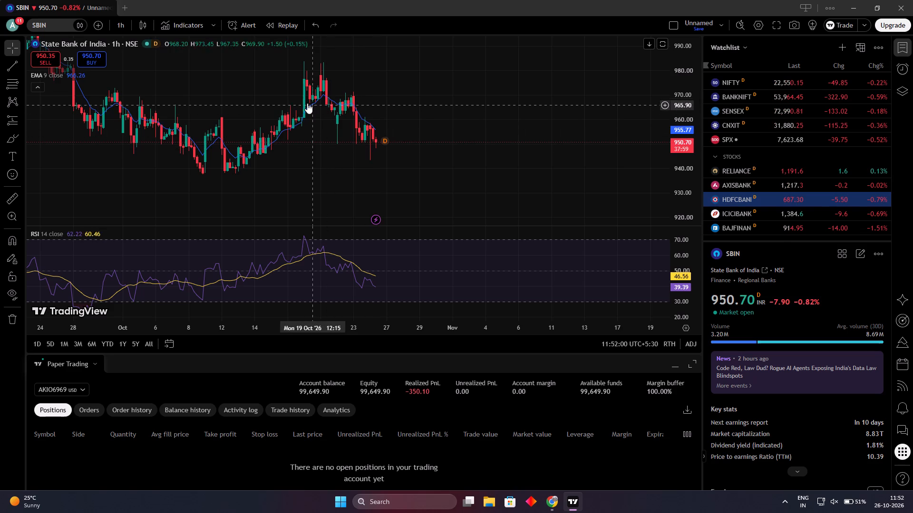
pyautogui.click(451, 376)
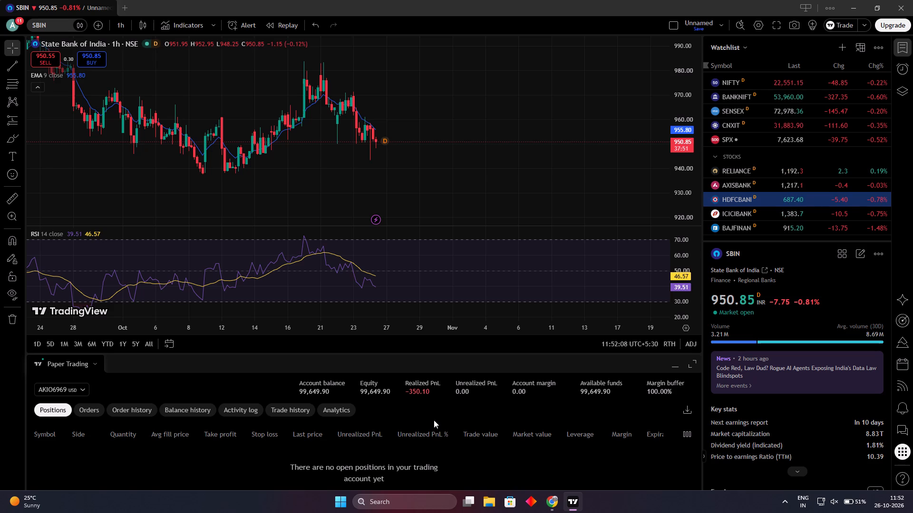
# Switch to Chrome and place a market buy order for 3 shares of State Bank Of India (SBIN) in Finlatics.
pyautogui.hotkey('alt', 'Tab')
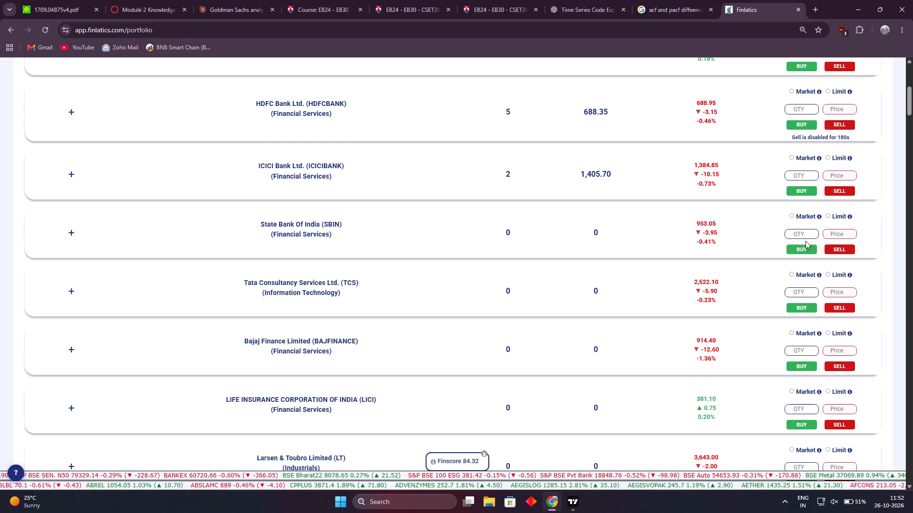
pyautogui.click(803, 228)
pyautogui.press('4')
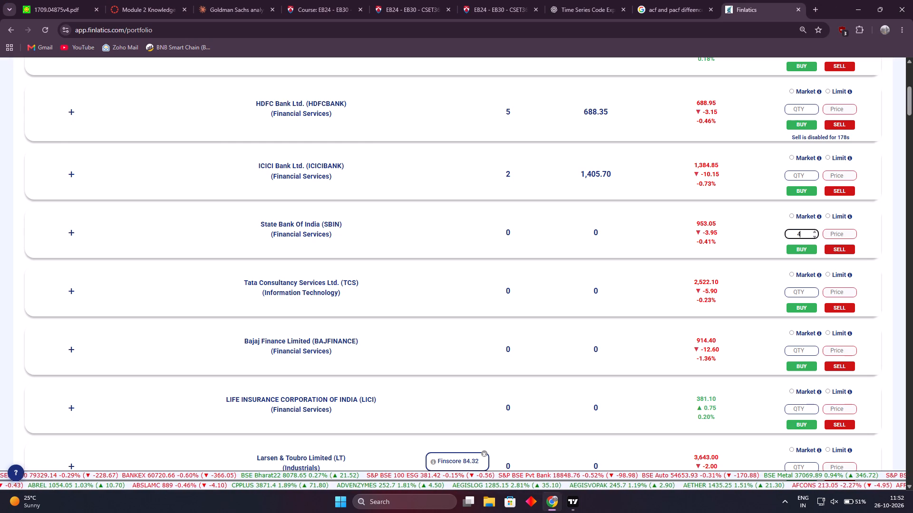
pyautogui.press('BackSpace')
pyautogui.press('3')
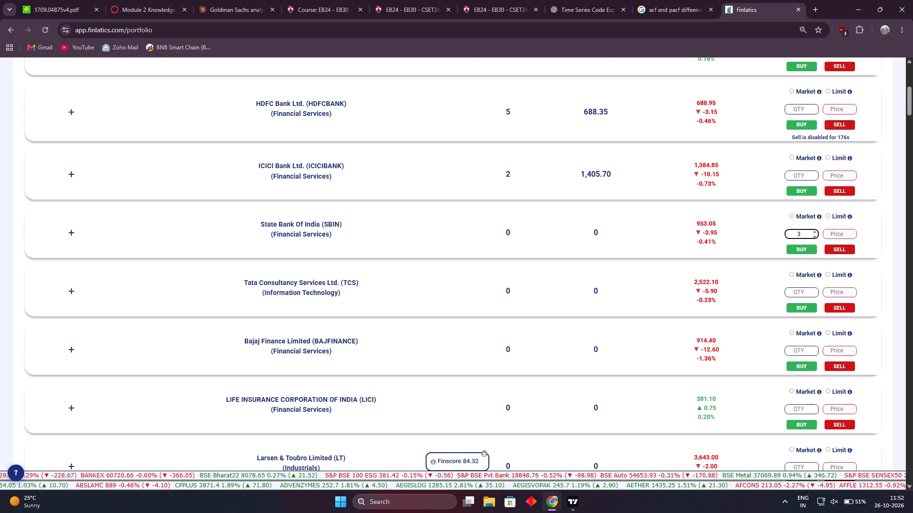
pyautogui.click(791, 216)
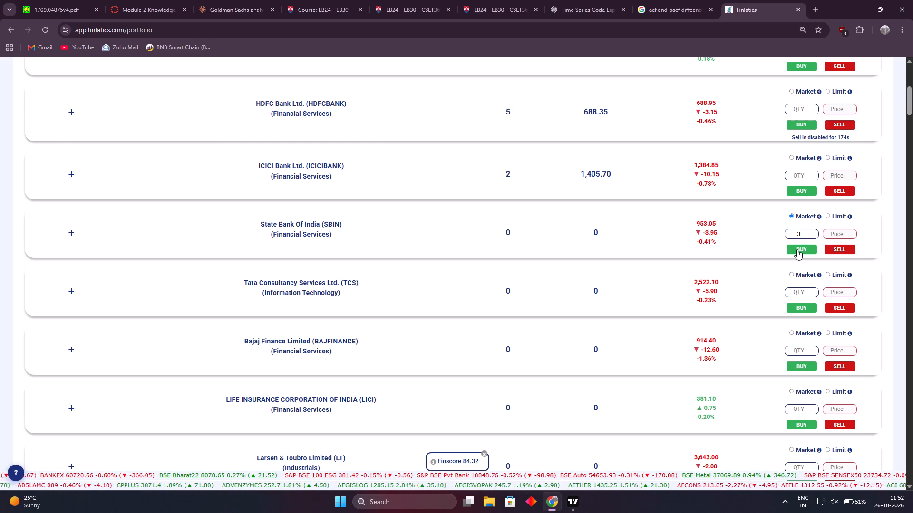
pyautogui.click(797, 249)
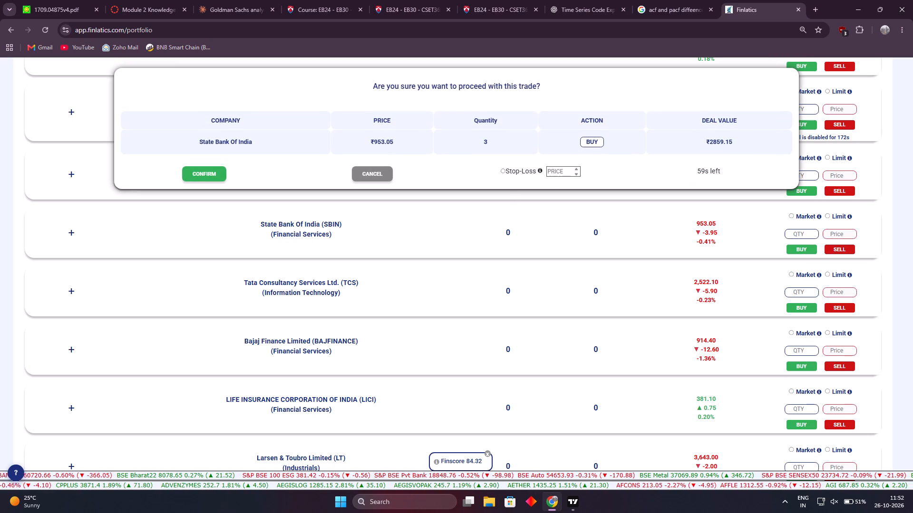
# Enter a stop-loss price of 938 after checking the SBIN chart, confirm the trade, and submit it with the Company Fundamentals rationale.
pyautogui.click(570, 172)
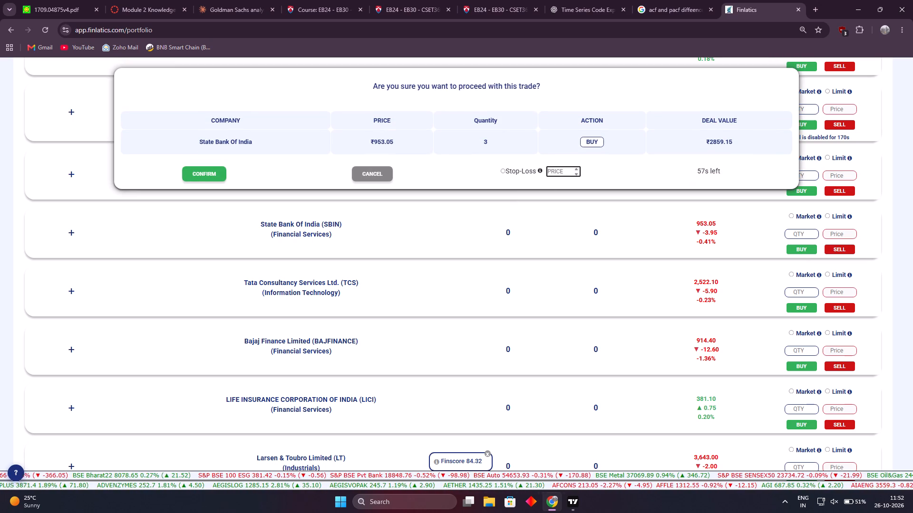
pyautogui.write('949')
pyautogui.press('BackSpace')
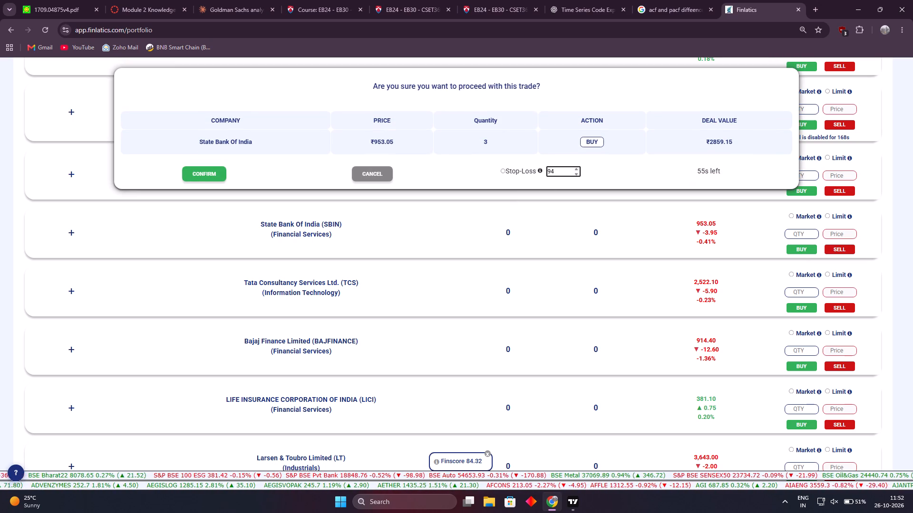
pyautogui.hotkey('alt', 'Tab')
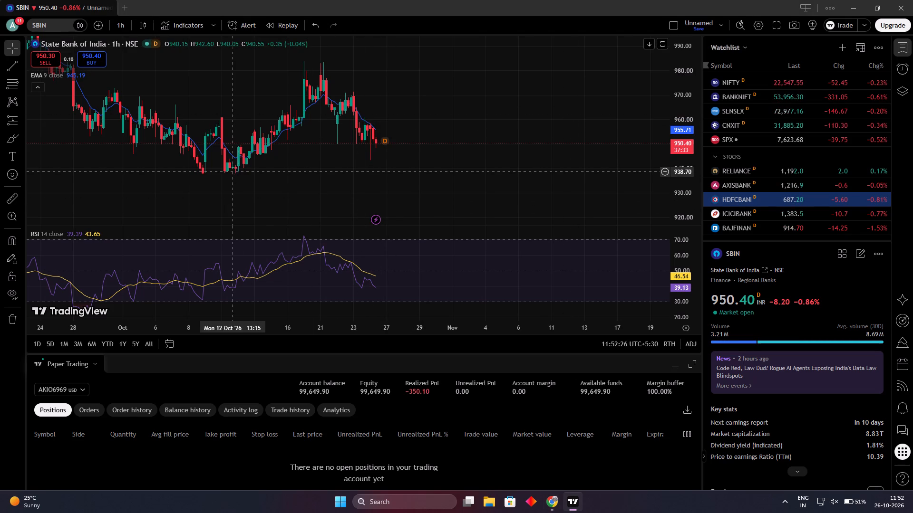
pyautogui.hotkey('alt', 'Tab')
pyautogui.press('BackSpace')
pyautogui.write('38')
pyautogui.click(200, 168)
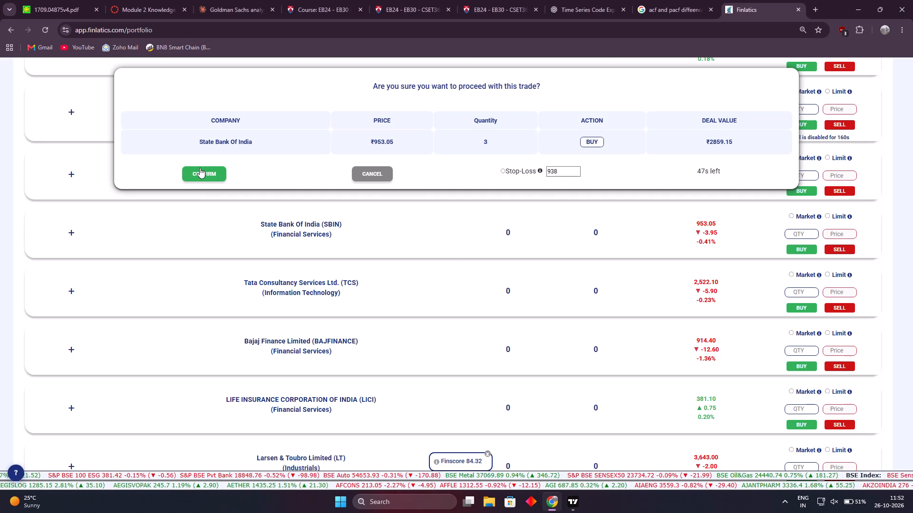
pyautogui.click(159, 262)
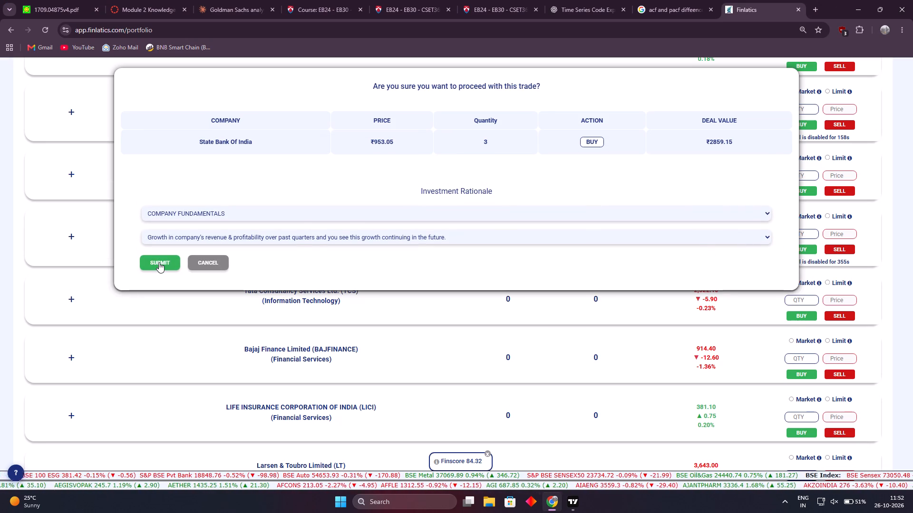
# View the holdings and profit or loss in My Portfolio Performance.
pyautogui.scroll(7, 516, 202)
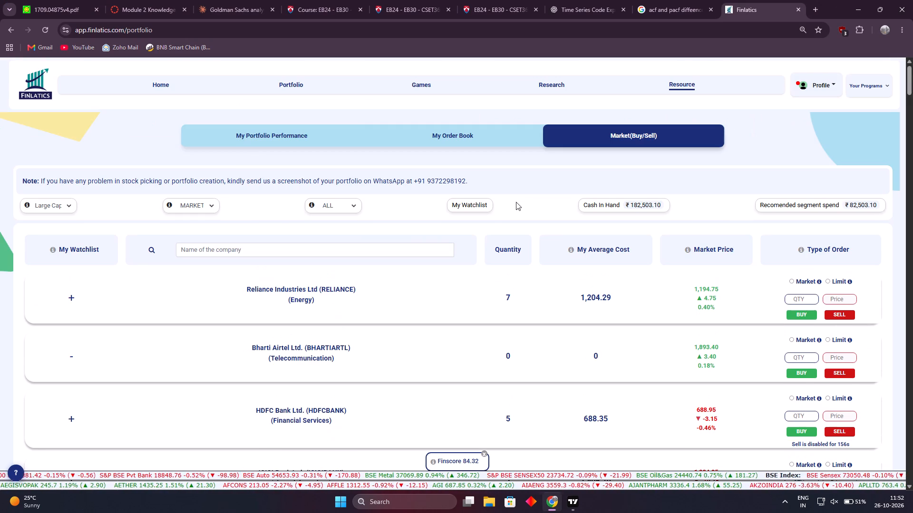
pyautogui.click(266, 133)
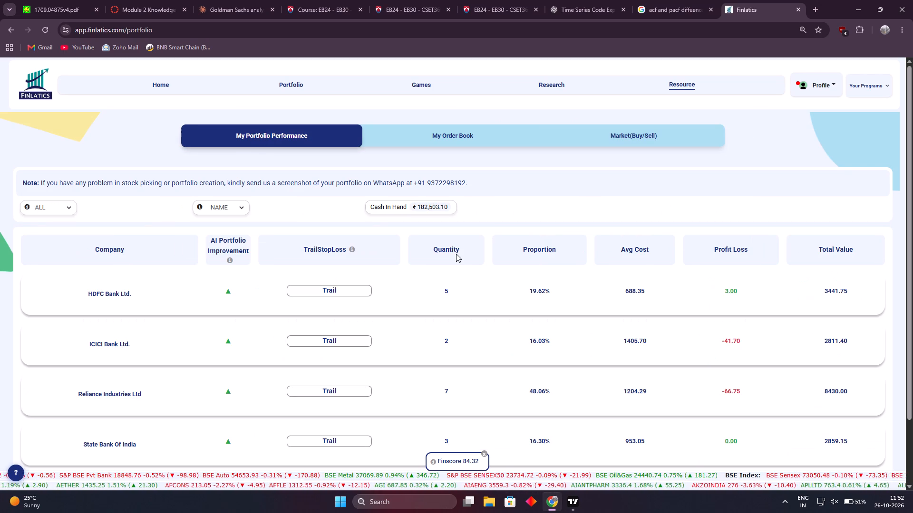
pyautogui.scroll(-3, 573, 209)
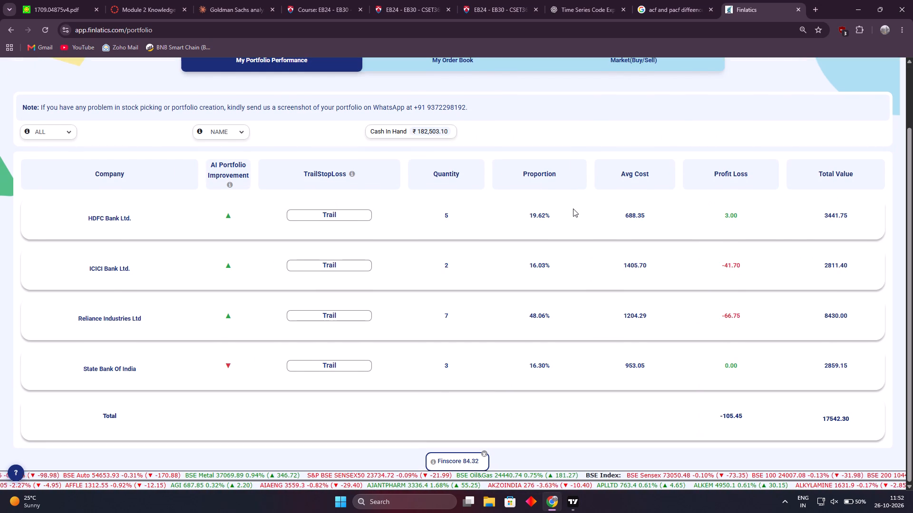
# Return to the Market (Buy/Sell) list and browse the large-cap stocks listed after State Bank Of India.
pyautogui.click(564, 64)
pyautogui.hotkey('alt', 'Tab')
pyautogui.hotkey('alt', 'Tab')
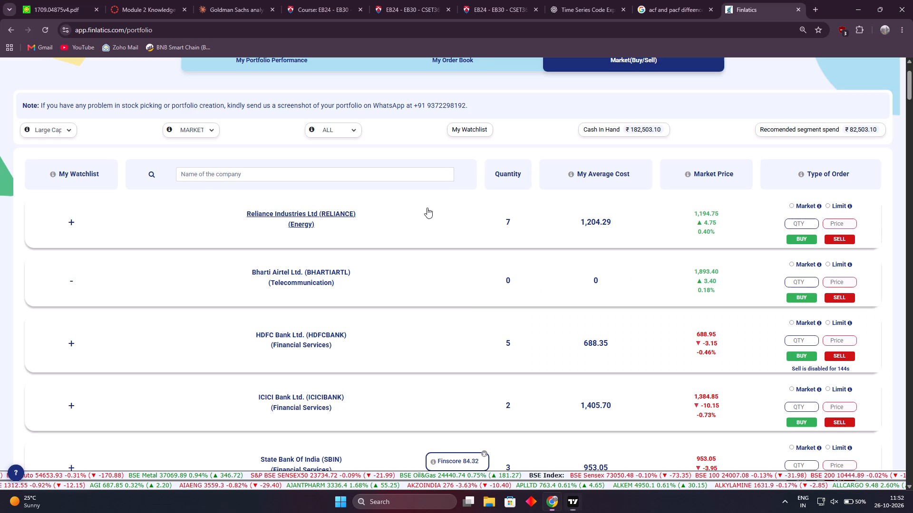
pyautogui.scroll(-6, 468, 305)
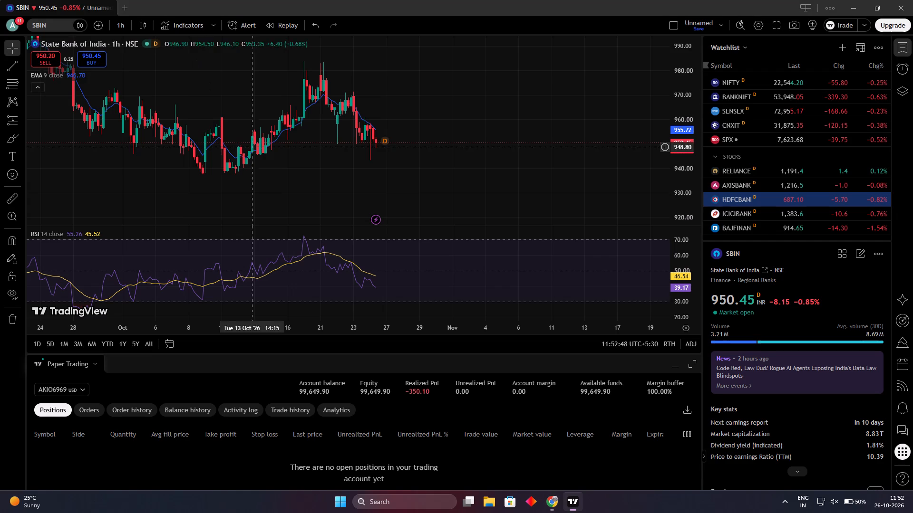
# In TradingView, search for TCS and load the Tata Consultancy Services chart.
pyautogui.click(67, 19)
pyautogui.write('TCS')
pyautogui.click(354, 163)
# Check the TCS row in Finlatics, and examine the TCS 1 hour price action and RSI from July through October in TradingView.
pyautogui.hotkey('alt', 'Tab')
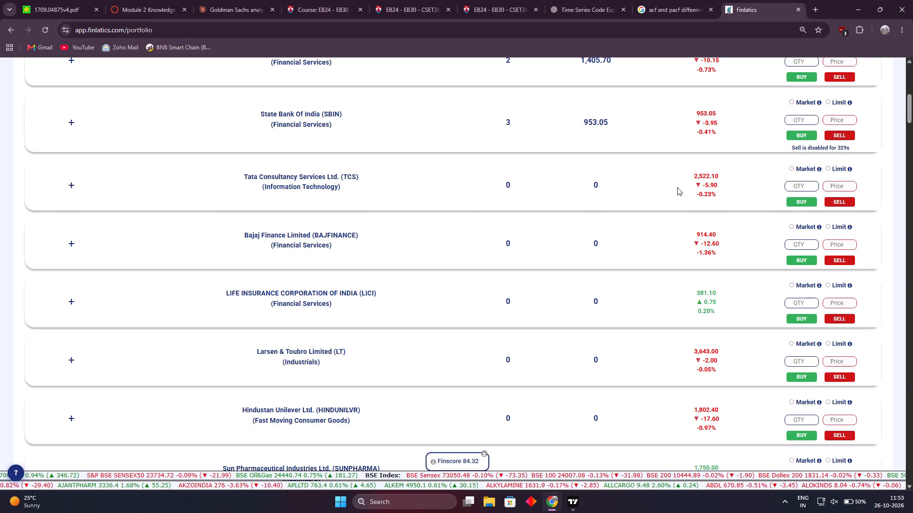
pyautogui.hotkey('alt', 'Tab')
pyautogui.moveTo(438, 158); pyautogui.dragTo(404, 208)
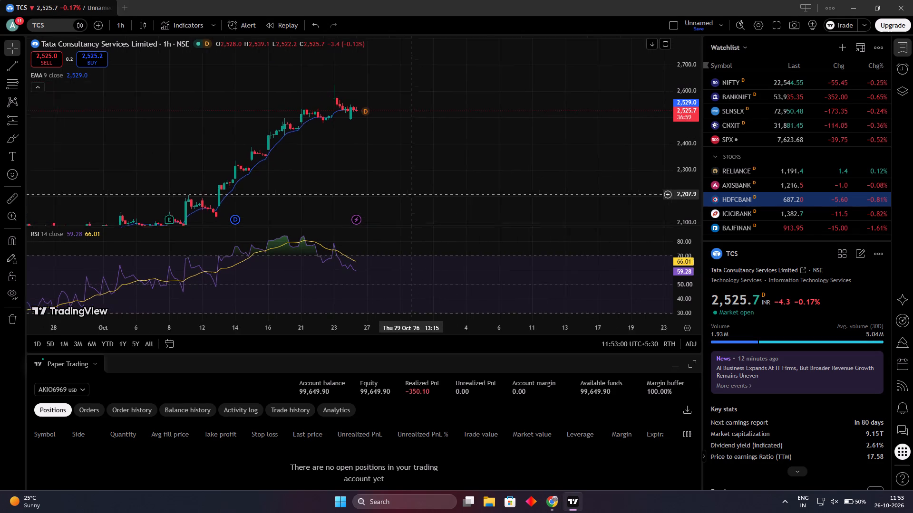
pyautogui.moveTo(404, 208); pyautogui.dragTo(386, 219)
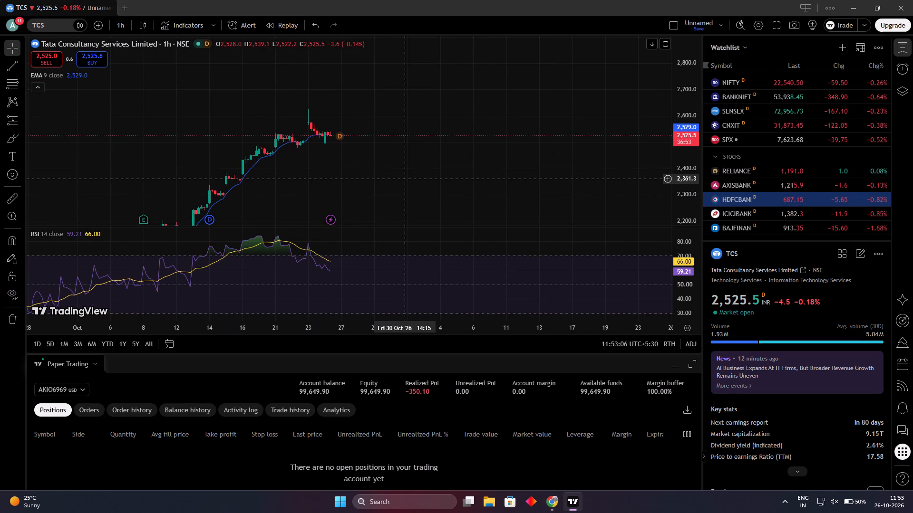
pyautogui.hscroll(-1, 405, 179)
pyautogui.moveTo(405, 179); pyautogui.dragTo(477, 91)
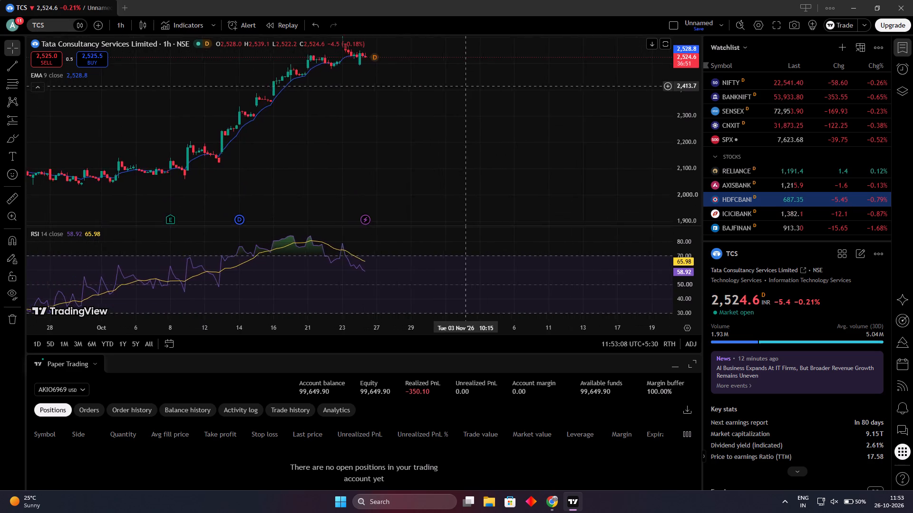
pyautogui.moveTo(477, 91); pyautogui.dragTo(573, 90)
pyautogui.scroll(4, 323, 172)
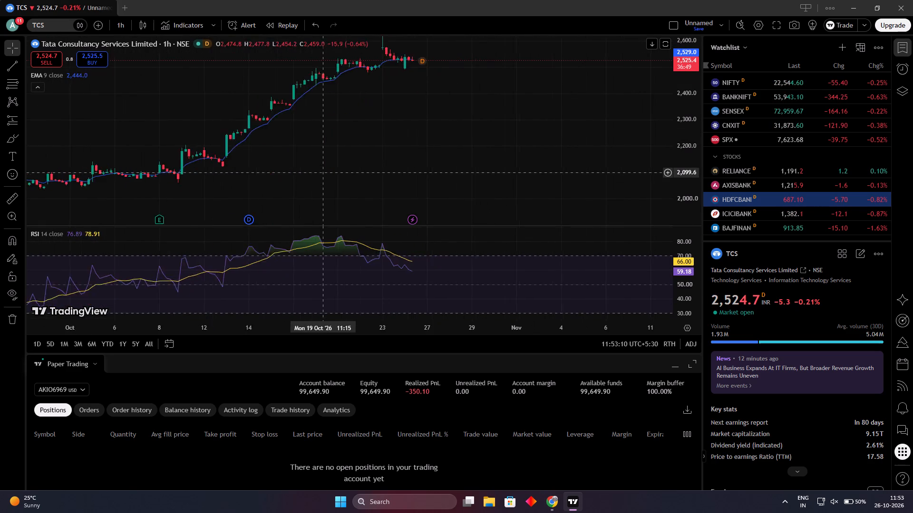
pyautogui.scroll(-10, 323, 172)
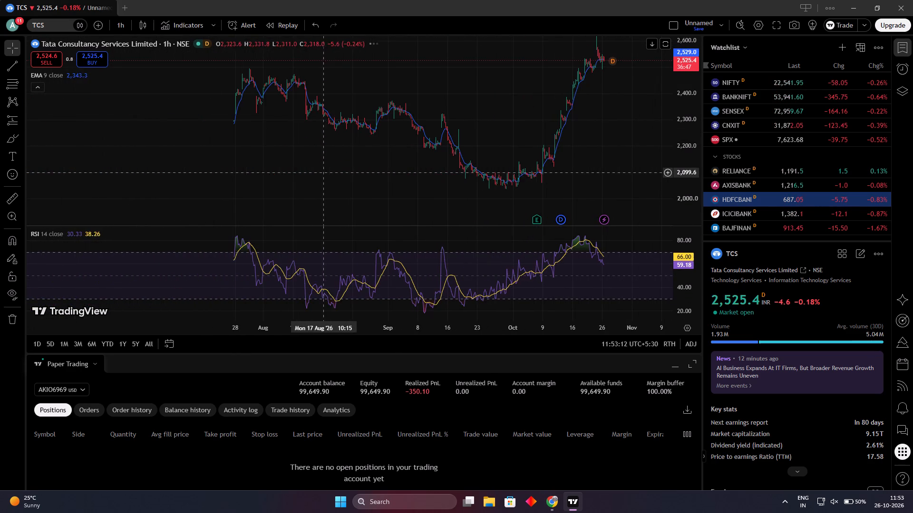
pyautogui.moveTo(367, 179); pyautogui.dragTo(281, 217)
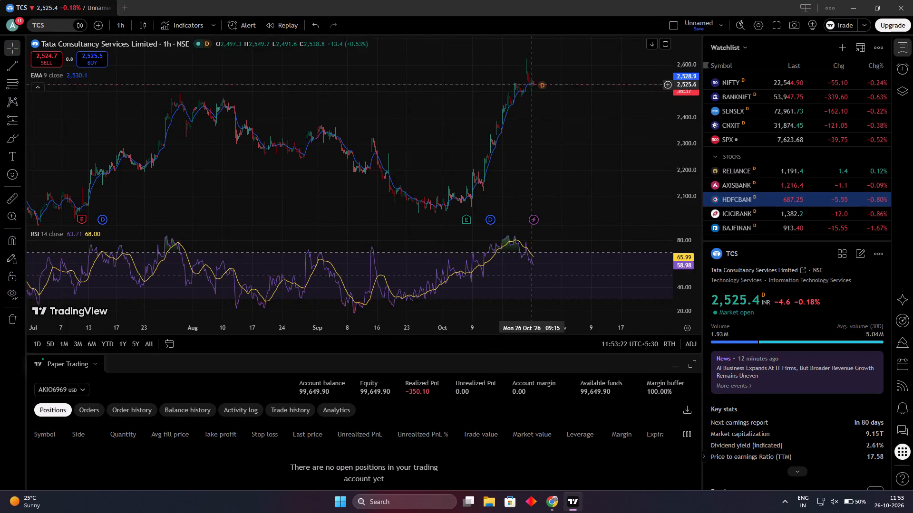
# Switch to Chrome and choose the Market order type for Bajaj Finance Limited (BAJFINANCE) in Finlatics.
pyautogui.hotkey('alt', 'Tab')
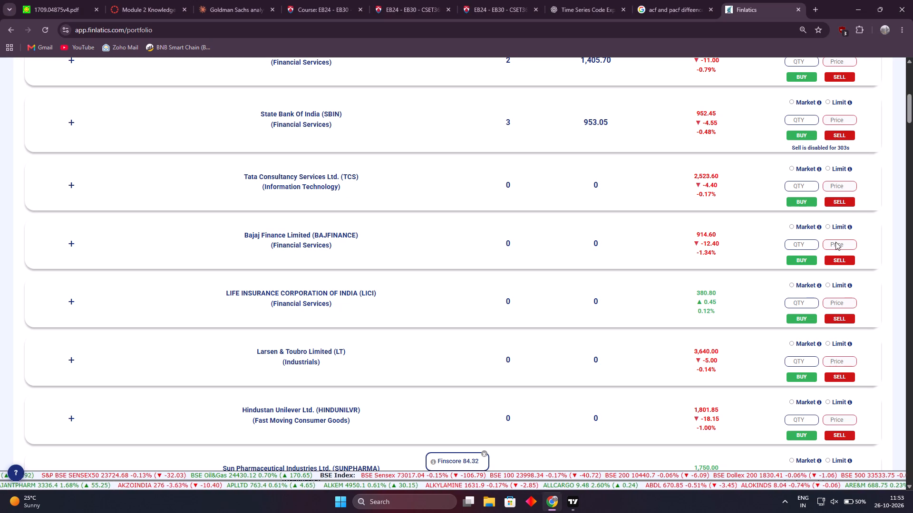
pyautogui.click(838, 244)
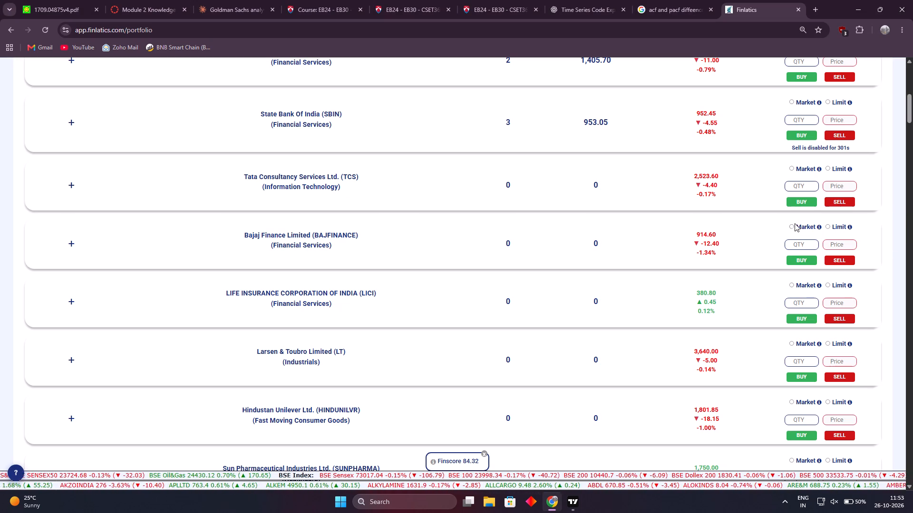
pyautogui.click(794, 224)
pyautogui.click(839, 242)
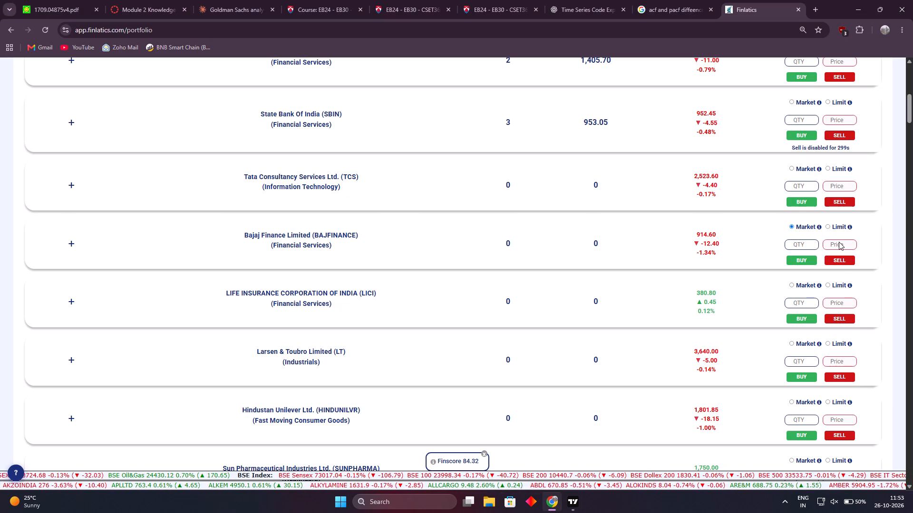
pyautogui.click(834, 180)
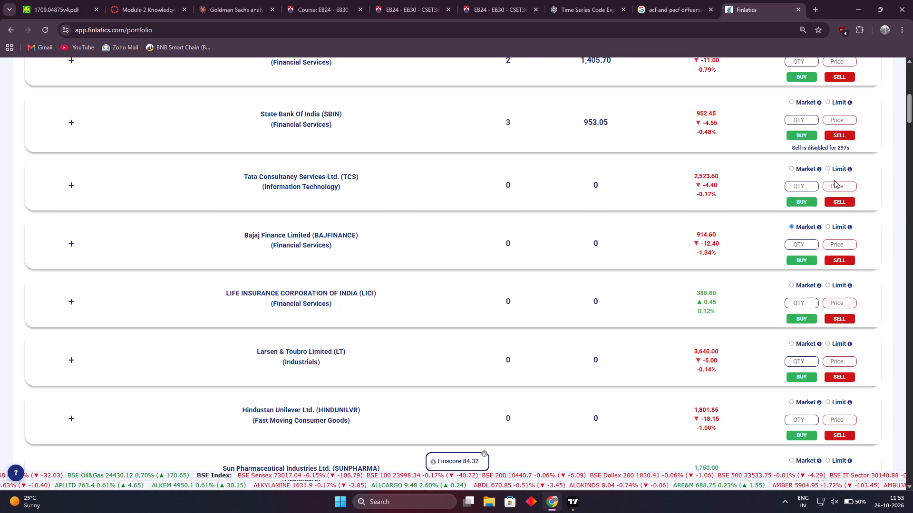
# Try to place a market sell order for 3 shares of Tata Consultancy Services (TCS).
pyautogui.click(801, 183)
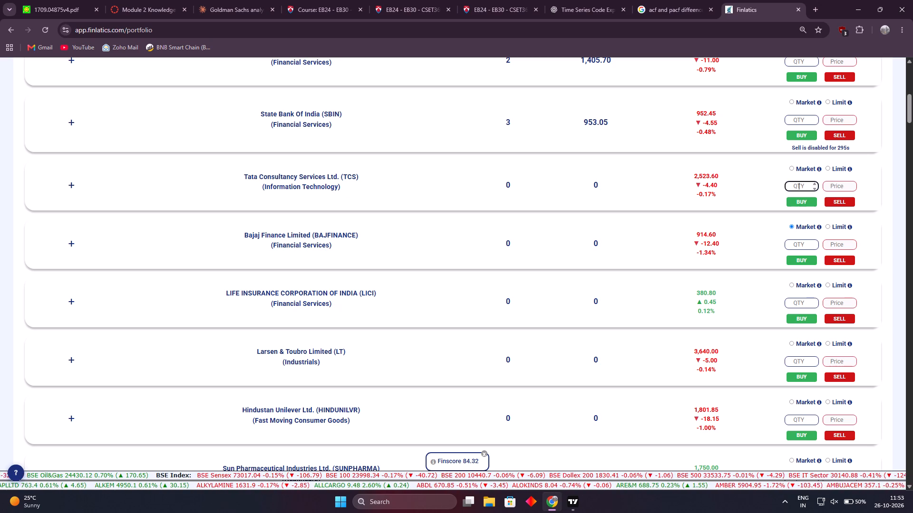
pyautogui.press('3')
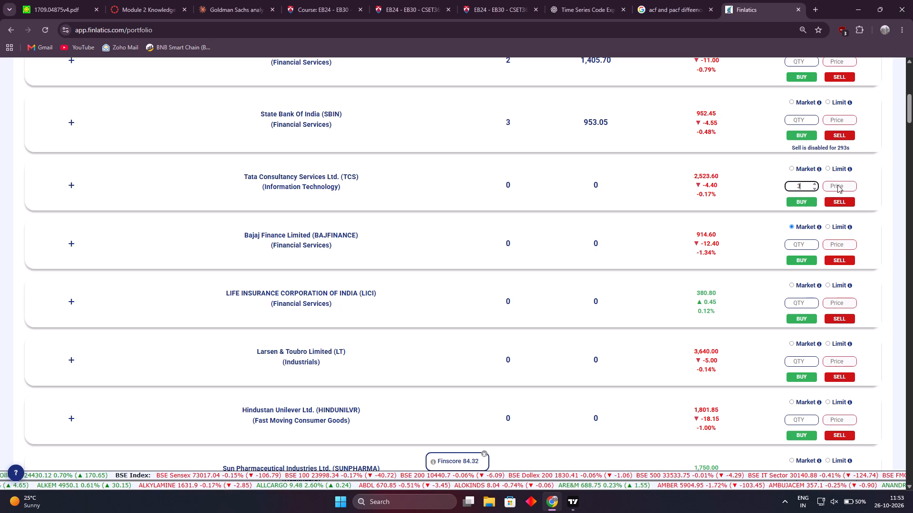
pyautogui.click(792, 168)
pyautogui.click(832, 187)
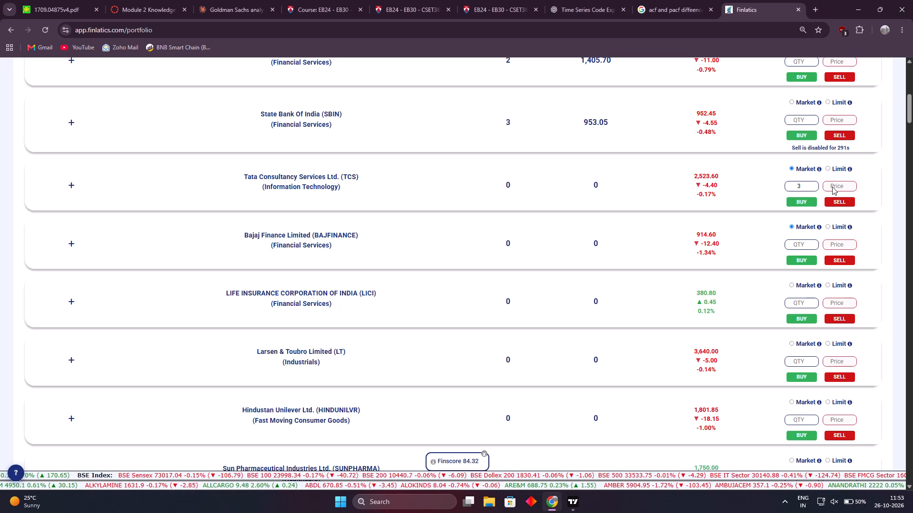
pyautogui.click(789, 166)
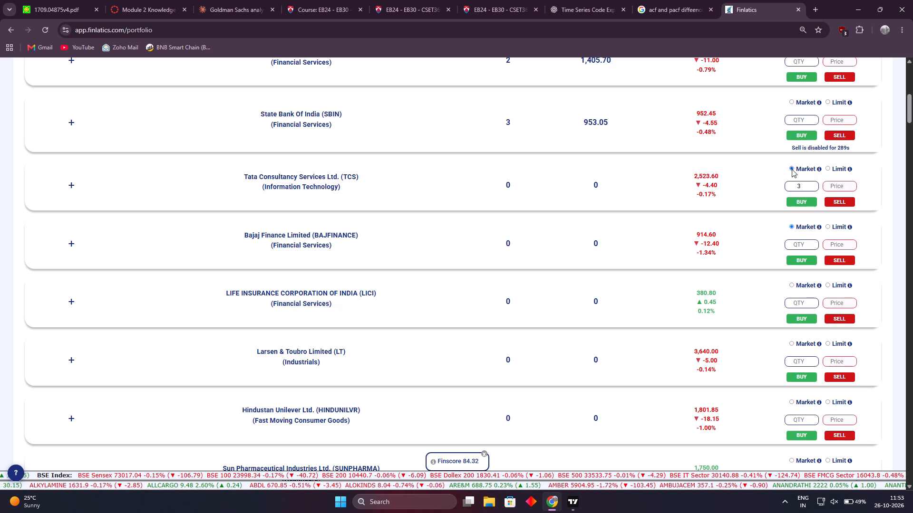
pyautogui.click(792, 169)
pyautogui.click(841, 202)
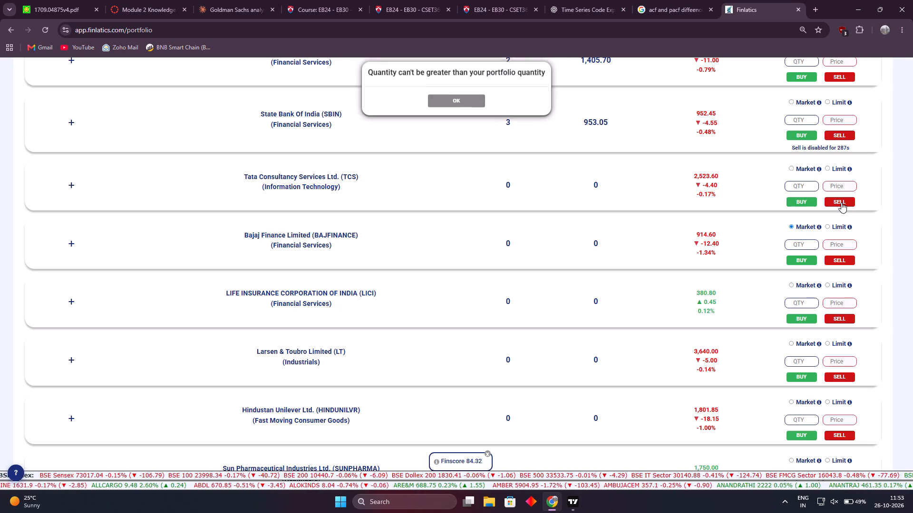
# Dismiss the portfolio quantity alert for the TCS sell order in Finlatics.
pyautogui.click(457, 104)
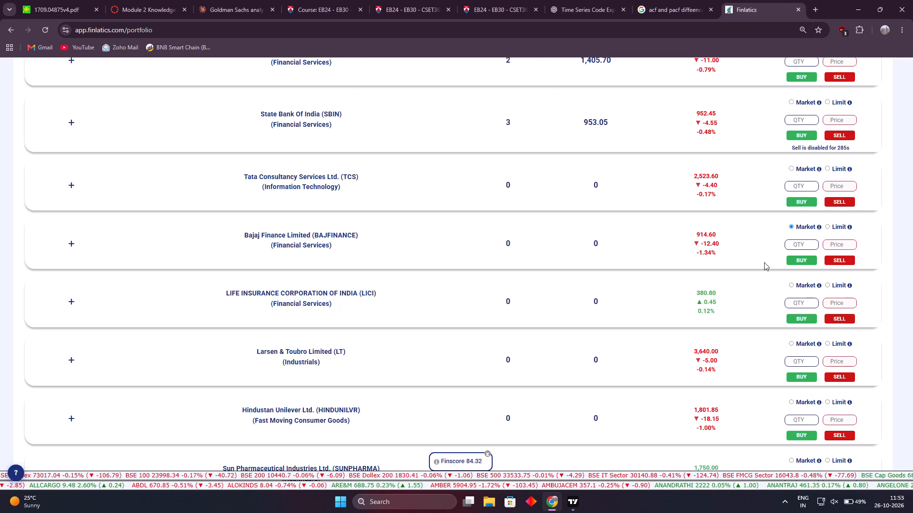
pyautogui.click(824, 186)
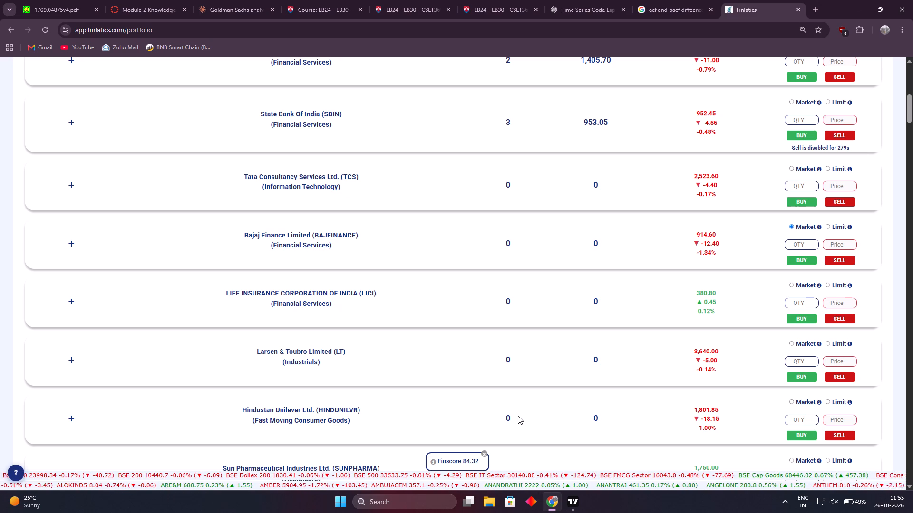
pyautogui.hotkey('alt', 'Tab')
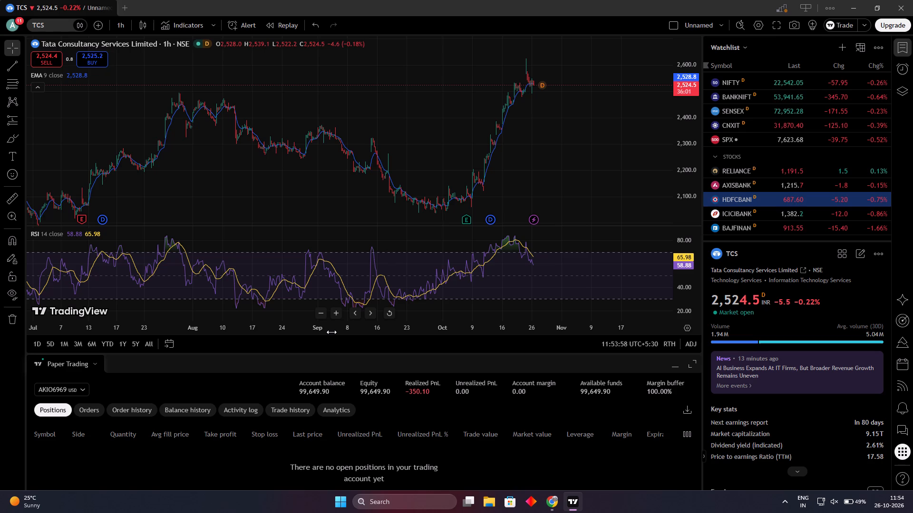
pyautogui.press('Print')
pyautogui.moveTo(0, 1); pyautogui.dragTo(397, 302)
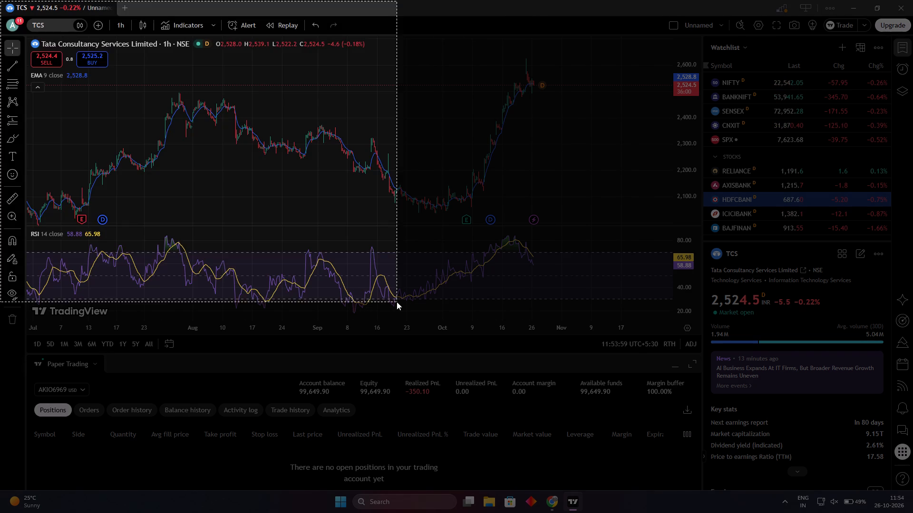
pyautogui.moveTo(397, 302); pyautogui.dragTo(804, 327)
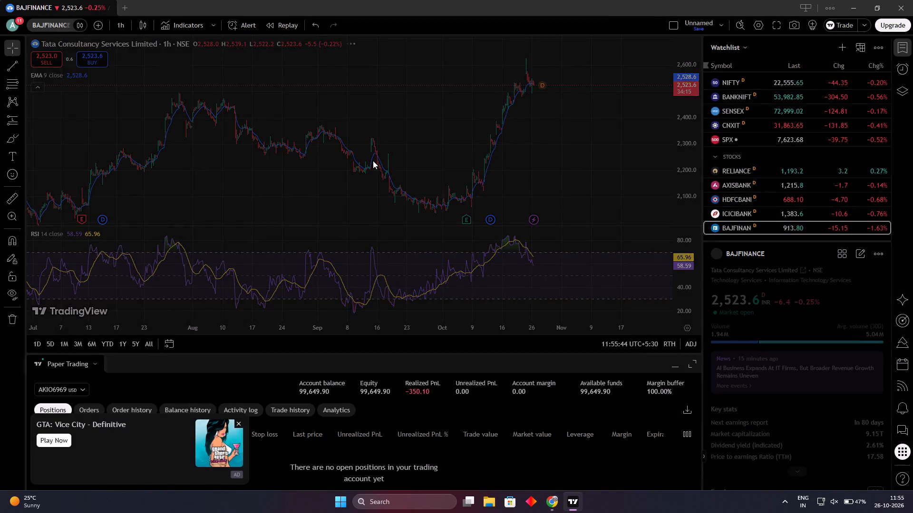
# Set the BAJFINANCE chart in TradingView to the 1-day interval, close the ad and bring the latest price bars into view.
pyautogui.hotkey('alt', 'Tab')
pyautogui.hotkey('alt', 'Tab')
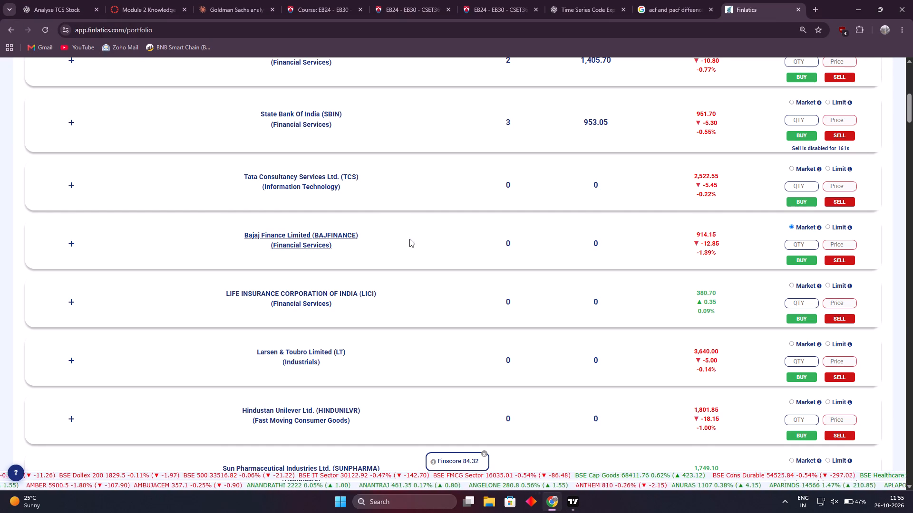
pyautogui.moveTo(273, 152); pyautogui.dragTo(170, 190)
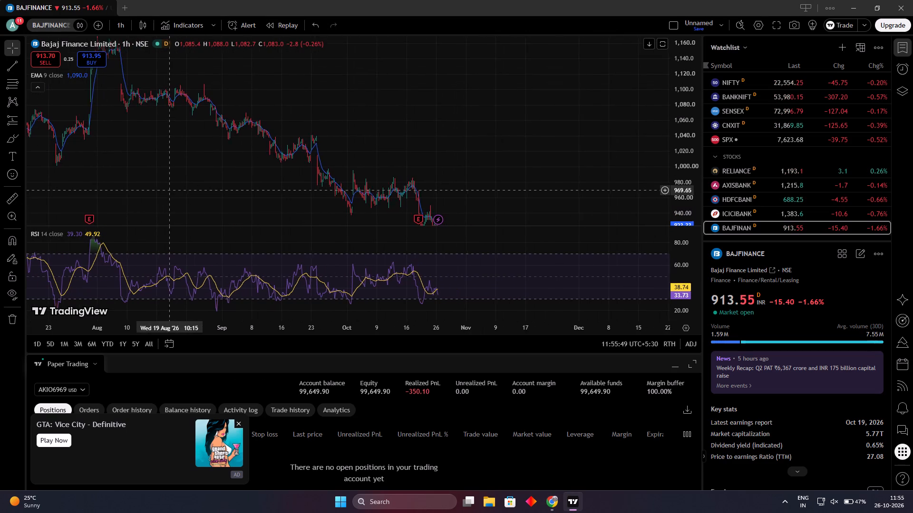
pyautogui.moveTo(170, 190); pyautogui.dragTo(169, 190)
pyautogui.click(117, 28)
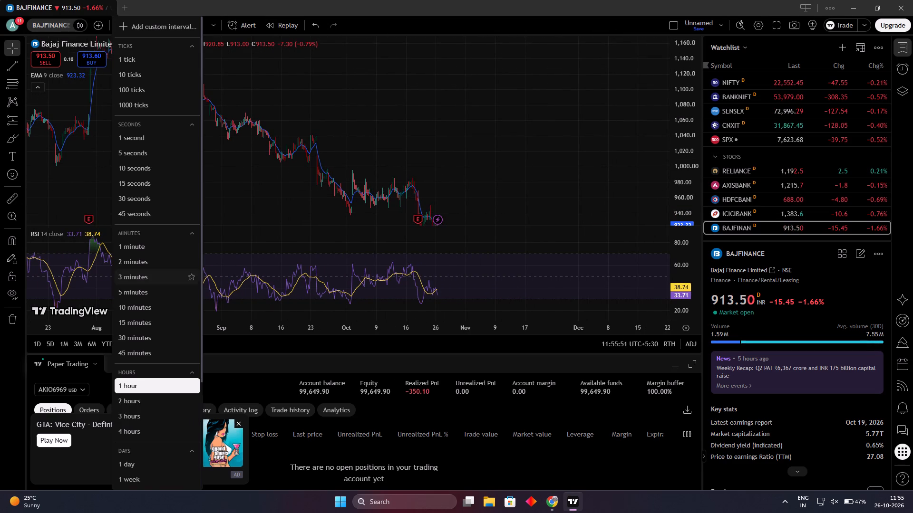
pyautogui.click(136, 466)
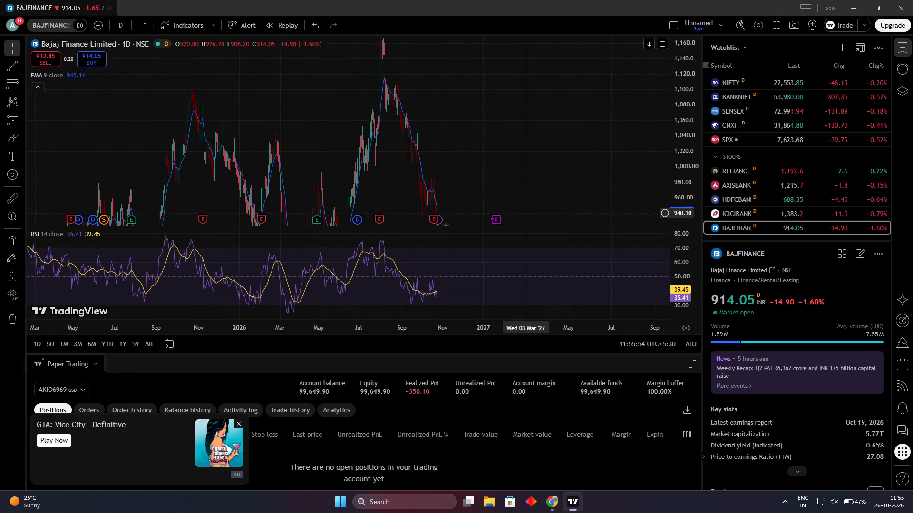
pyautogui.click(238, 426)
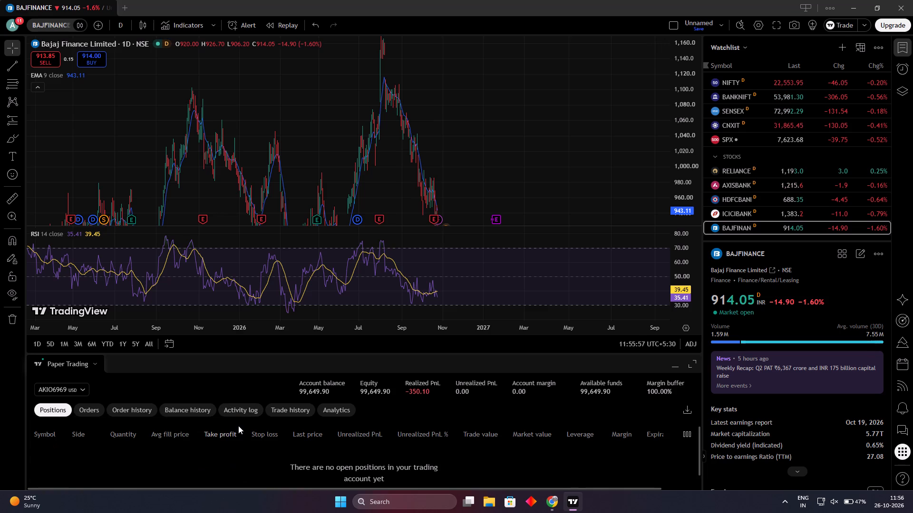
pyautogui.moveTo(511, 185); pyautogui.dragTo(505, 139)
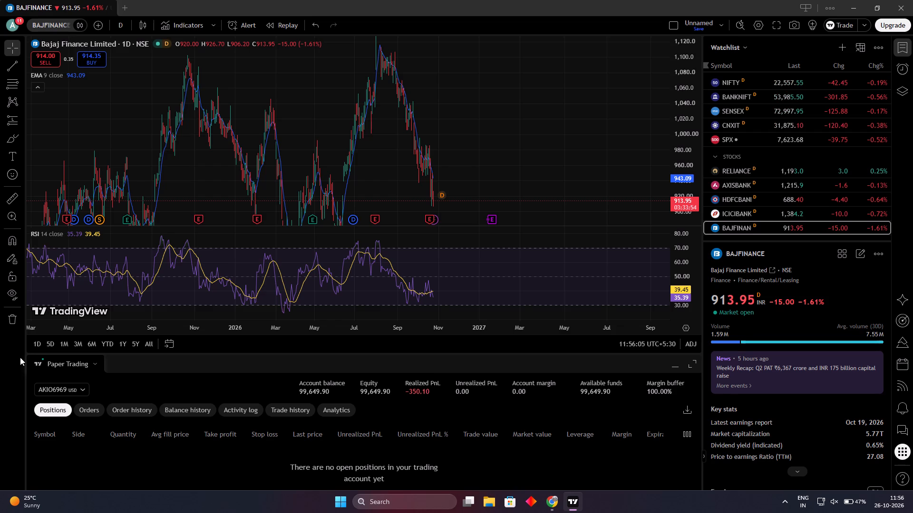
# Buy 4 Bajaj Finance shares at market in Finlatics, checking the TradingView chart's recent lows and entering 870 as the stop-loss price.
pyautogui.hotkey('alt', 'Tab')
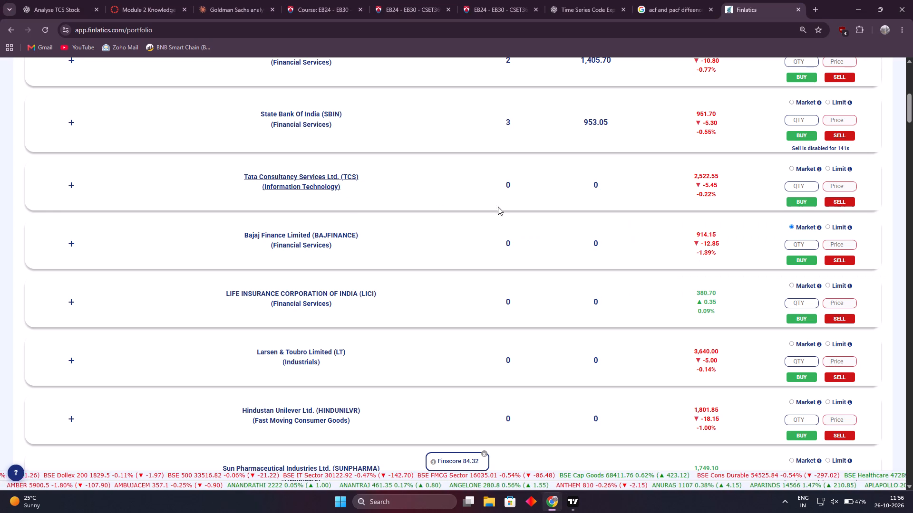
pyautogui.click(801, 242)
pyautogui.press('4')
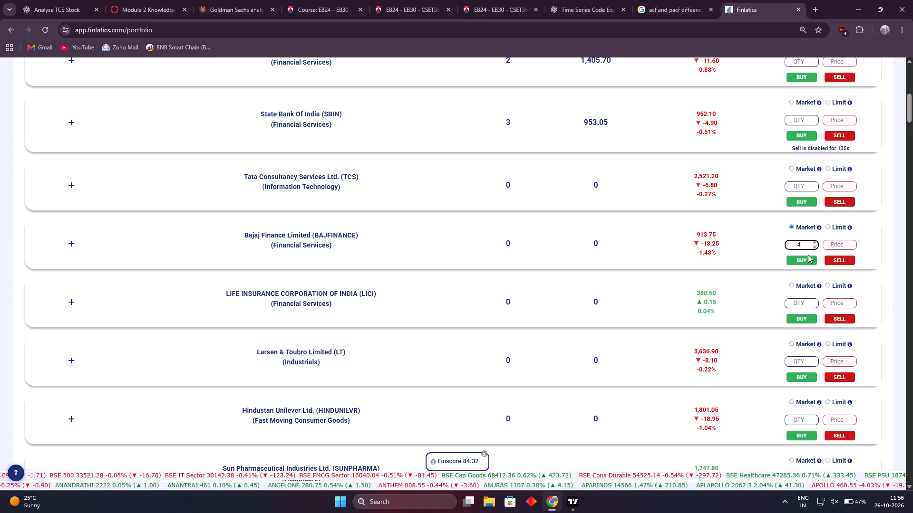
pyautogui.click(800, 257)
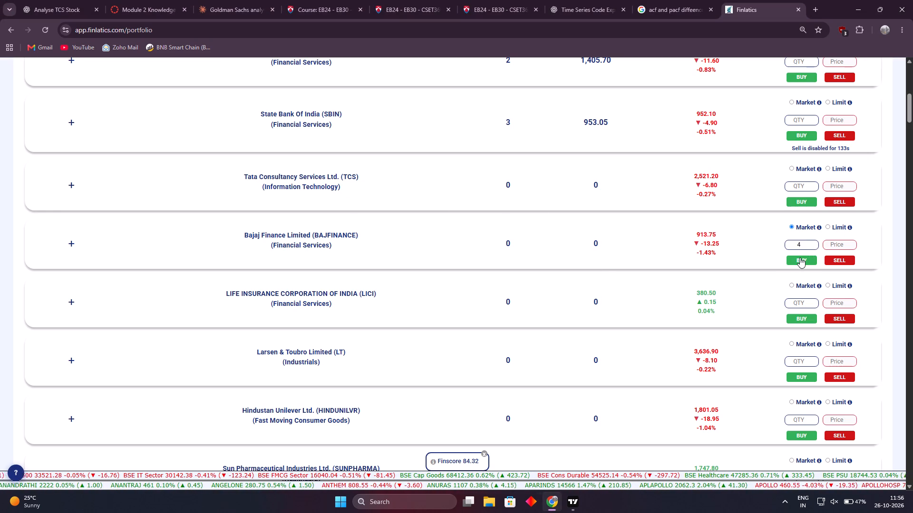
pyautogui.click(573, 171)
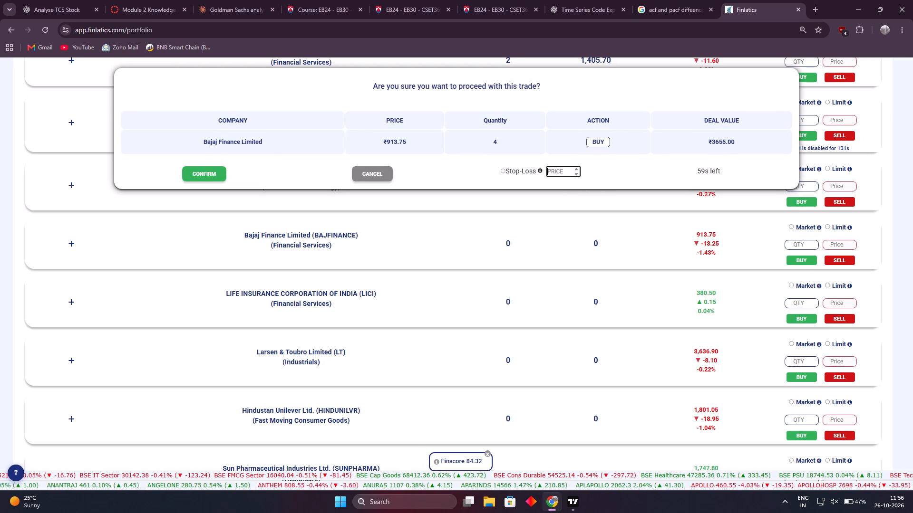
pyautogui.hotkey('alt', 'Tab')
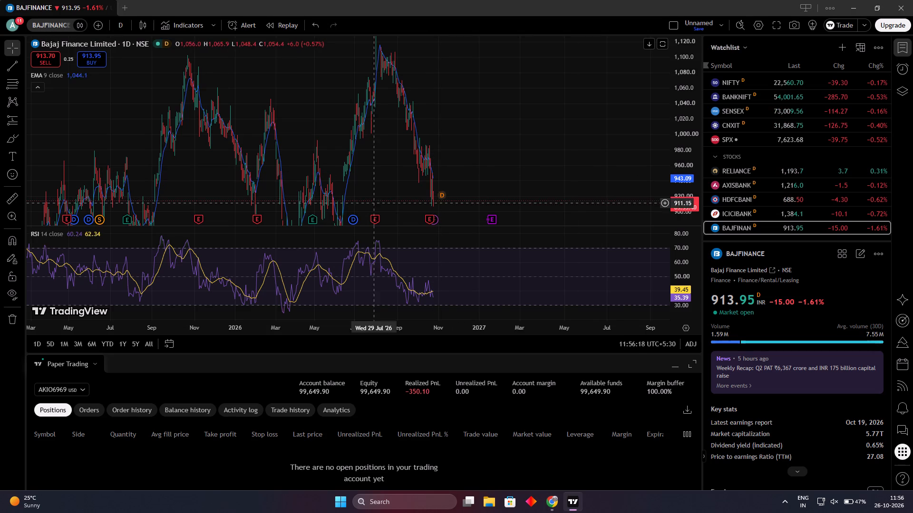
pyautogui.moveTo(384, 174); pyautogui.dragTo(381, 132)
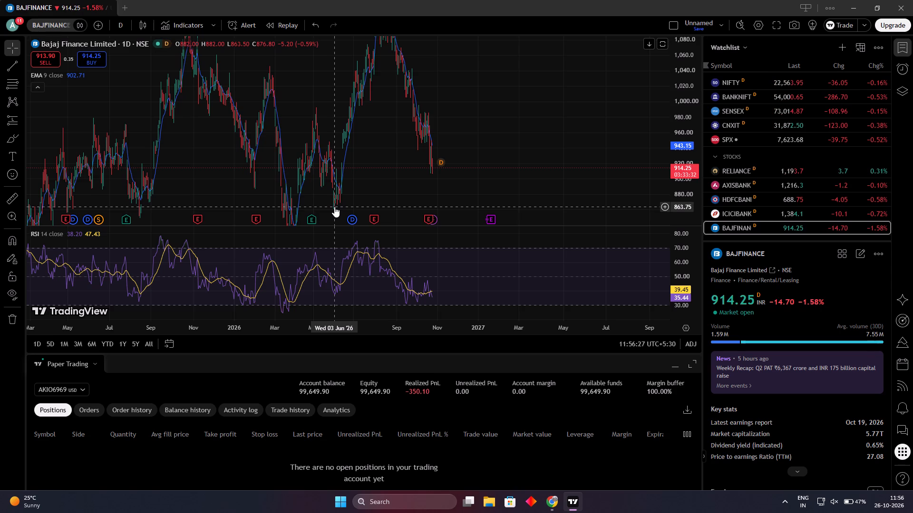
pyautogui.hotkey('alt', 'Tab')
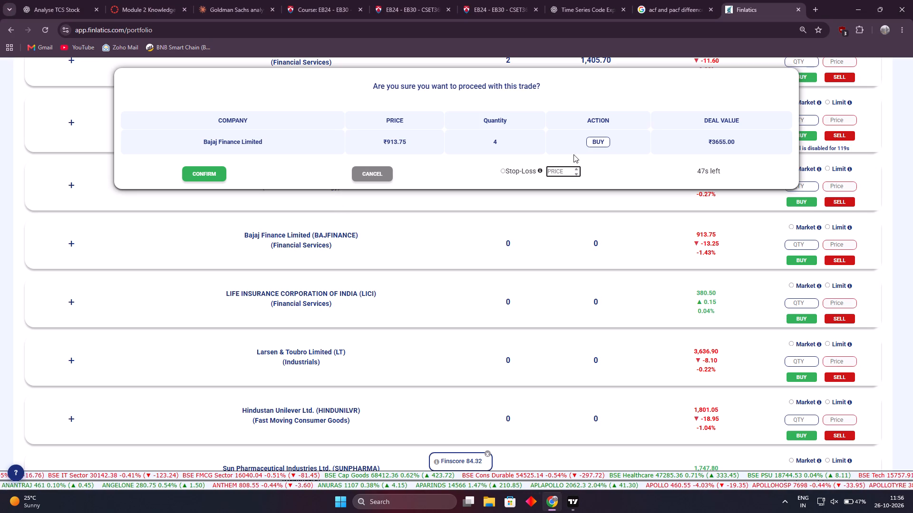
pyautogui.click(555, 171)
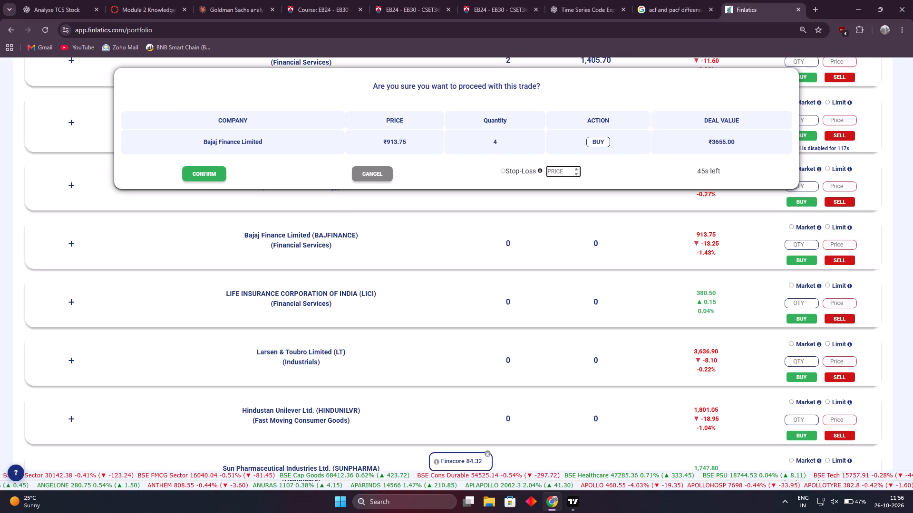
pyautogui.write('870')
pyautogui.click(203, 171)
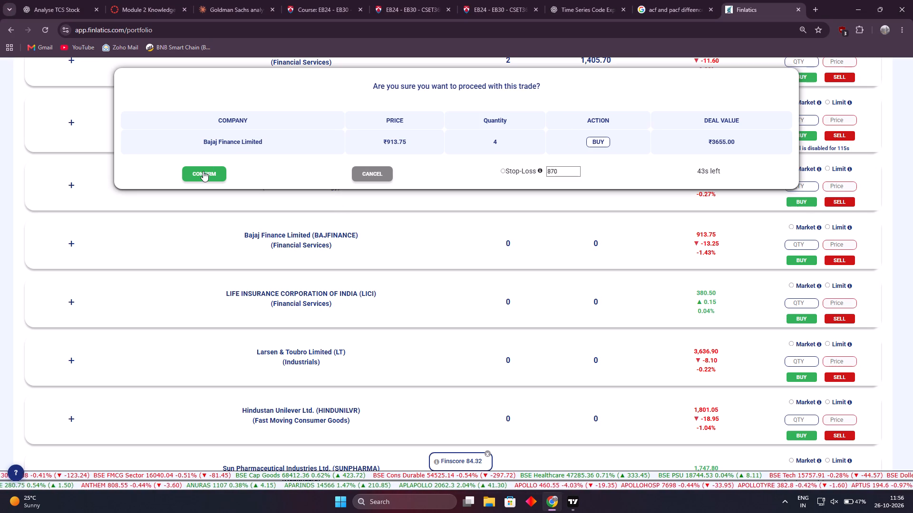
pyautogui.click(168, 262)
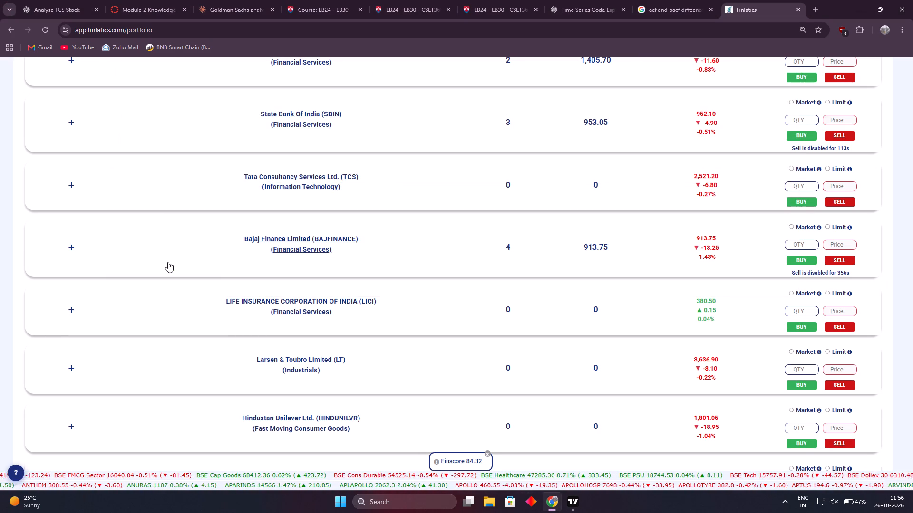
# Show the portfolio performance in Finlatics and review the quantity, average cost and profit or loss of each holding.
pyautogui.scroll(6, 331, 149)
pyautogui.click(296, 146)
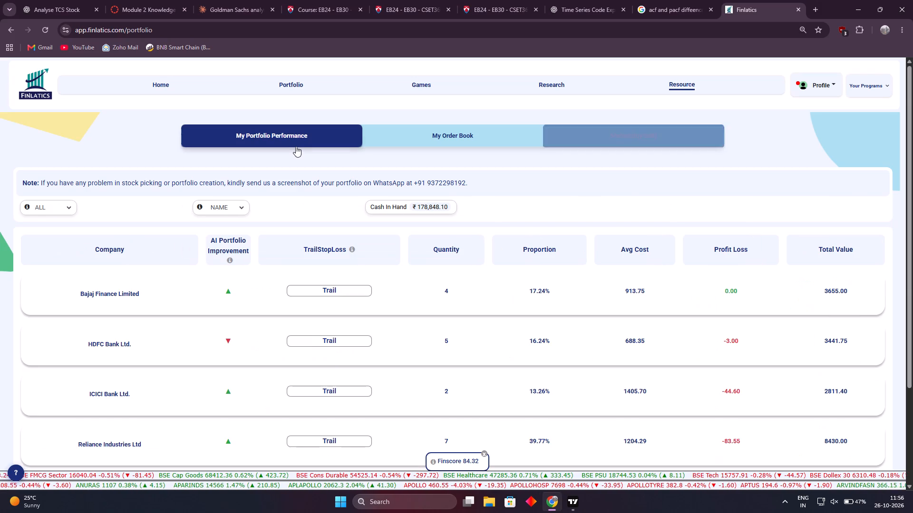
pyautogui.scroll(-3, 588, 266)
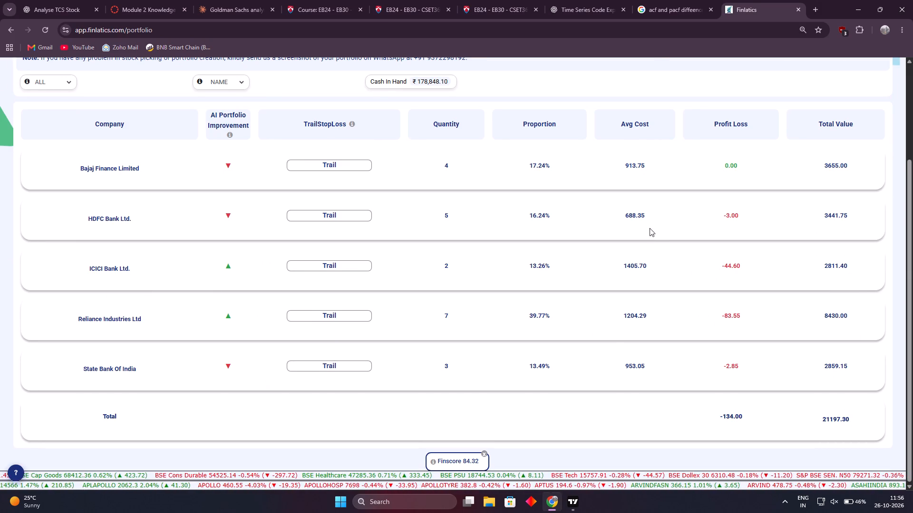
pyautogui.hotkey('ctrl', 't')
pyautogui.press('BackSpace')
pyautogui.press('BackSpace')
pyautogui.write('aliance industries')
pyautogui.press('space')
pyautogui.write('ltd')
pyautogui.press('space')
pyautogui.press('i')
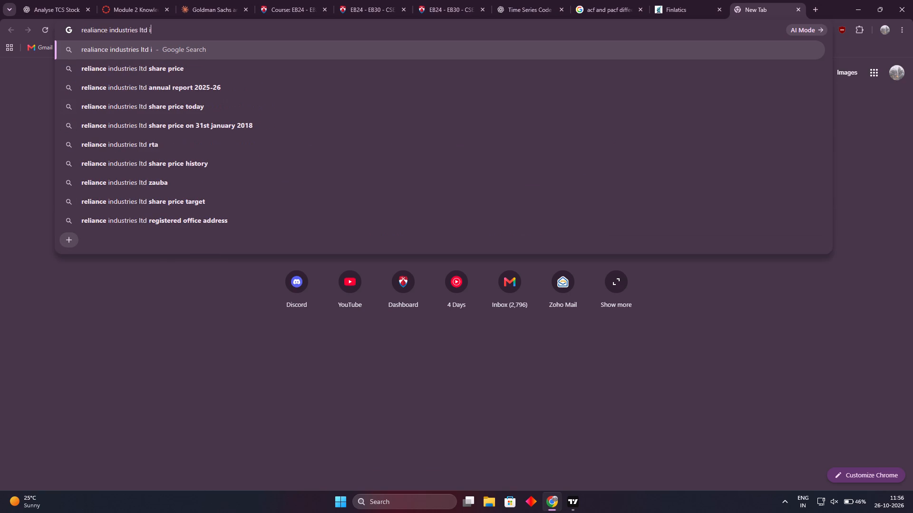
# Search Google for "jio ipo open when".
pyautogui.hotkey('ctrl', 'a')
pyautogui.write('jio ipo open whn')
pyautogui.press('BackSpace')
pyautogui.press('BackSpace')
pyautogui.write('en')
pyautogui.press('BackSpace')
pyautogui.press('BackSpace')
pyautogui.write('hen')
pyautogui.press('Return')
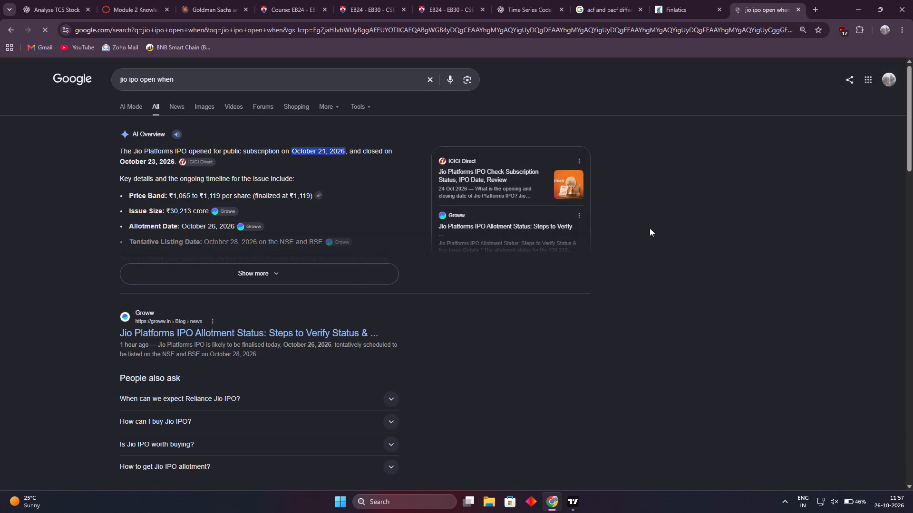
# Read the search results and the answer on when to expect the Reliance Jio IPO, and close the search tab.
pyautogui.scroll(-2, 650, 228)
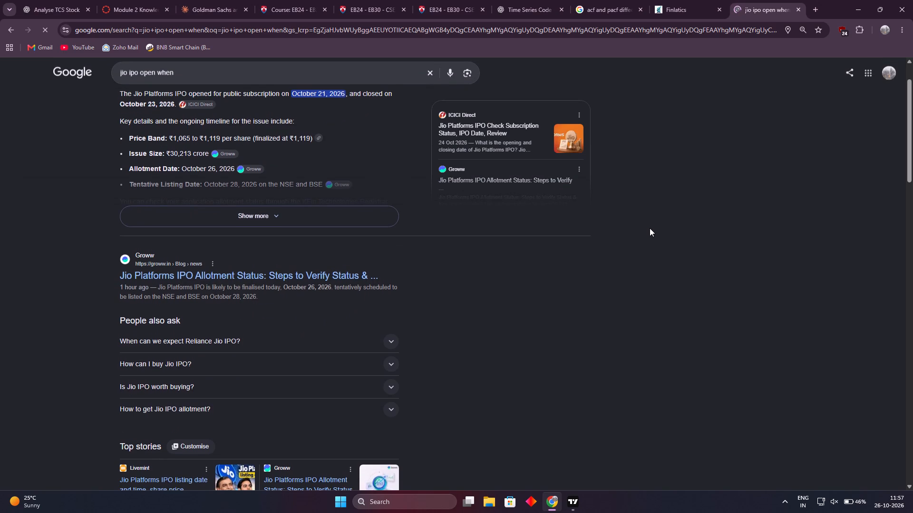
pyautogui.scroll(-2, 650, 228)
pyautogui.click(313, 158)
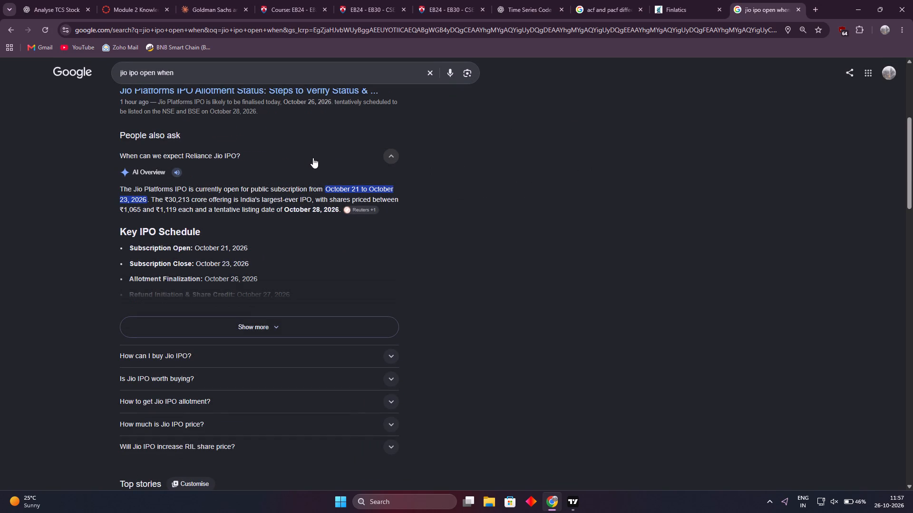
pyautogui.click(313, 158)
pyautogui.click(474, 185)
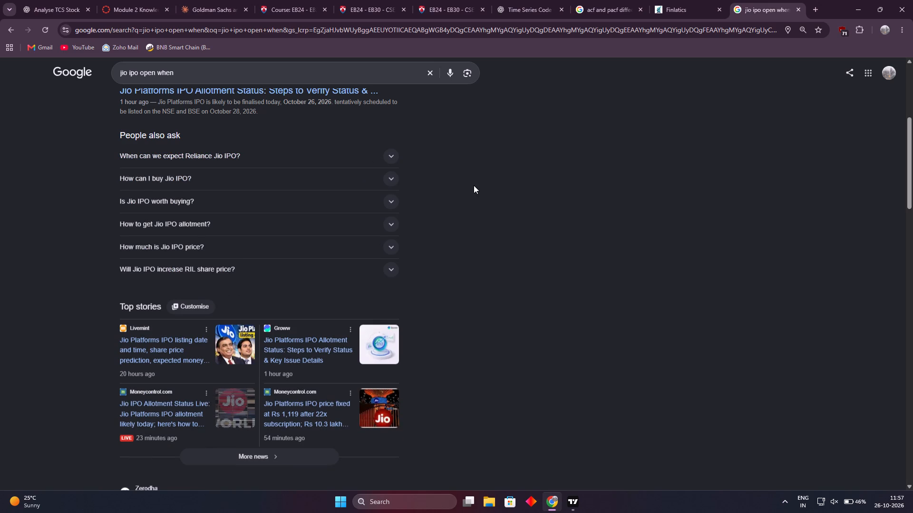
pyautogui.hotkey('ctrl', 'w')
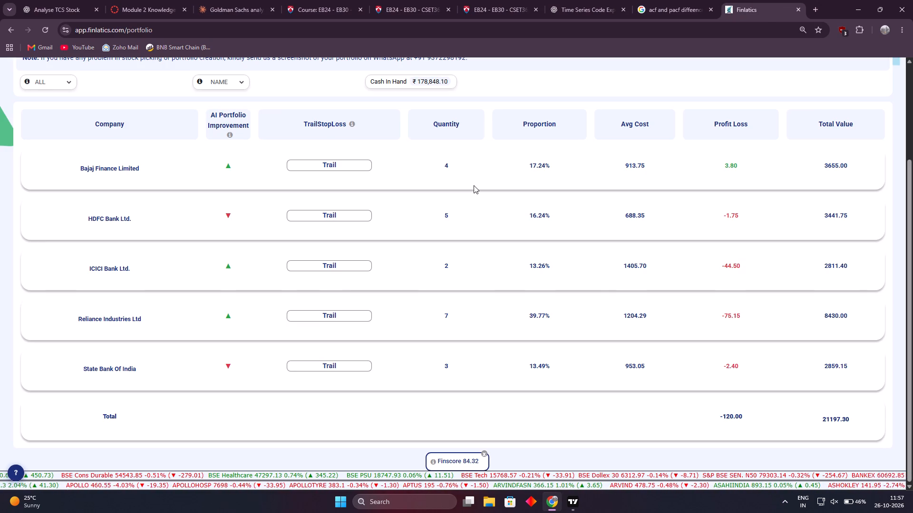
# Open the Finlatics market buy/sell list and look through the large-cap stocks below Bajaj Finance for the next candidate.
pyautogui.scroll(3, 474, 185)
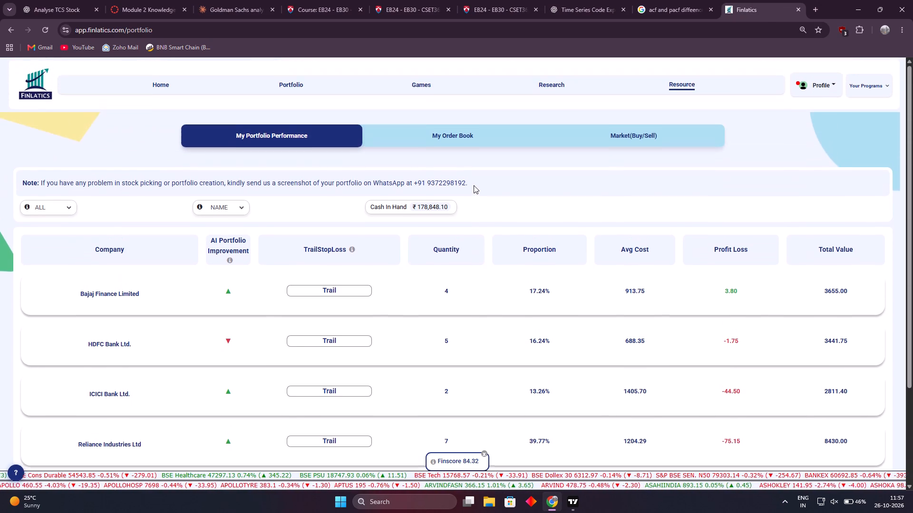
pyautogui.scroll(1, 474, 185)
pyautogui.hotkey('alt', 'Tab')
pyautogui.hotkey('alt', 'Tab')
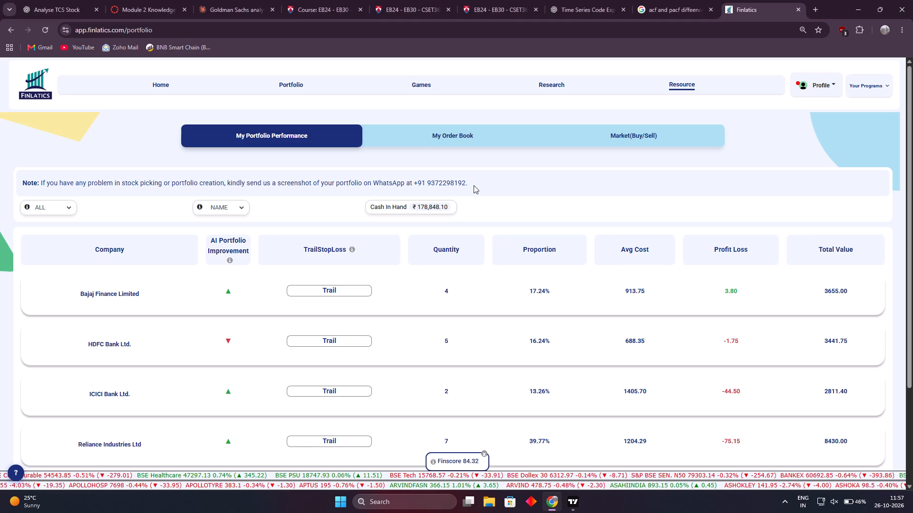
pyautogui.click(619, 143)
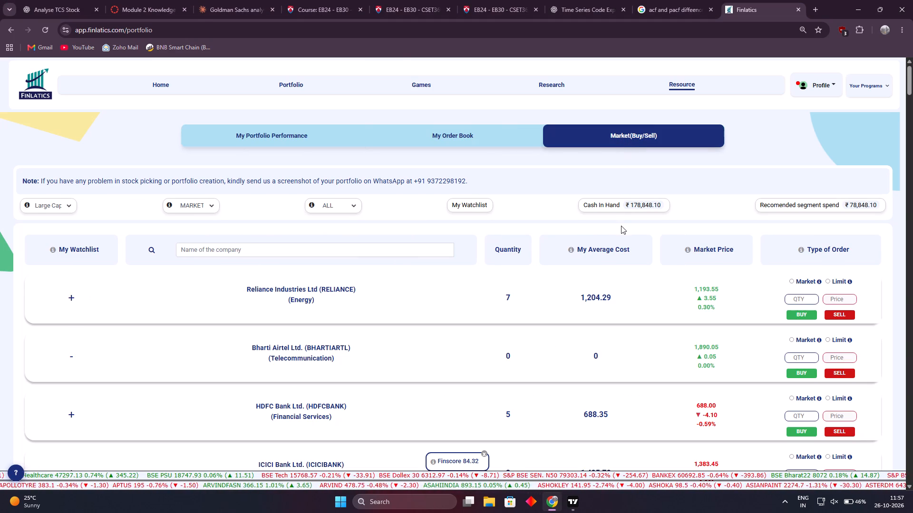
pyautogui.hotkey('alt', 'Tab')
pyautogui.hotkey('alt', 'Tab')
pyautogui.hotkey('alt', 'Tab')
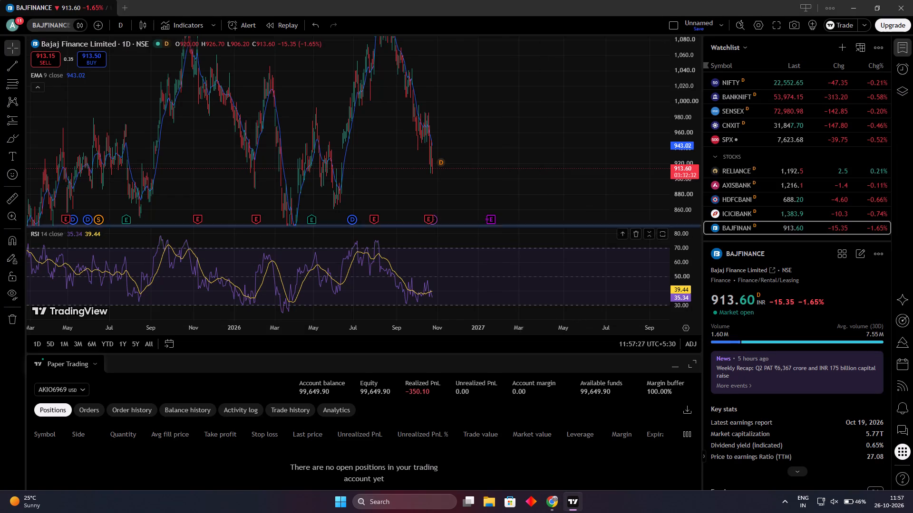
pyautogui.hotkey('alt', 'Tab')
pyautogui.scroll(-8, 497, 341)
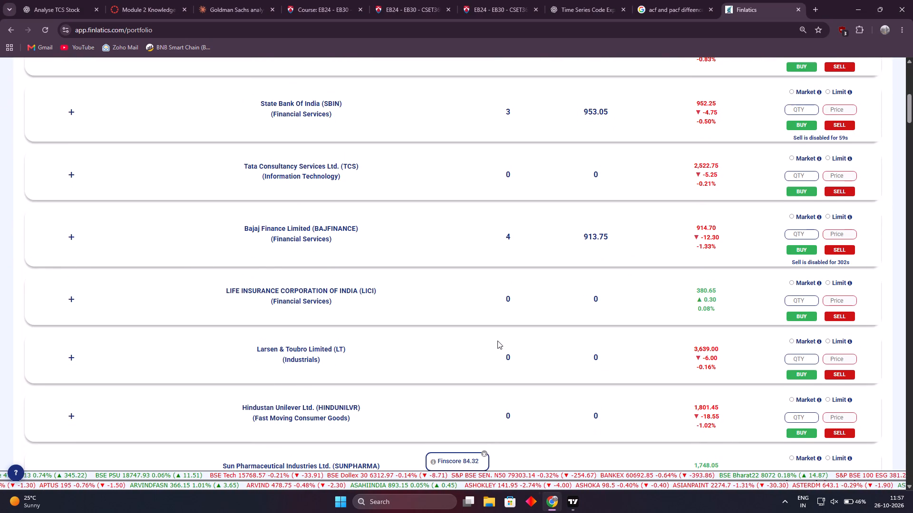
pyautogui.scroll(-2, 497, 341)
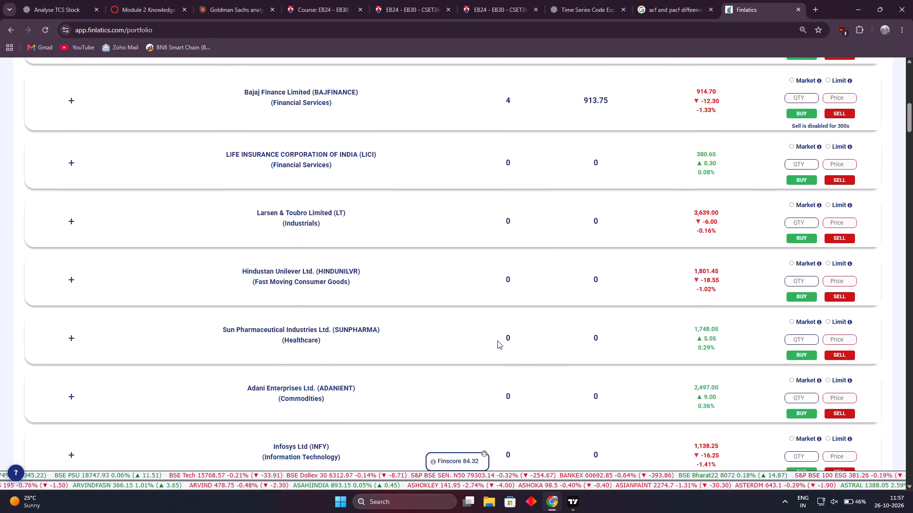
# Search TradingView's symbols for "LIFE INSURANCE CO" and open the Life Insurance Corp. of India (LICI) stock chart.
pyautogui.click(62, 19)
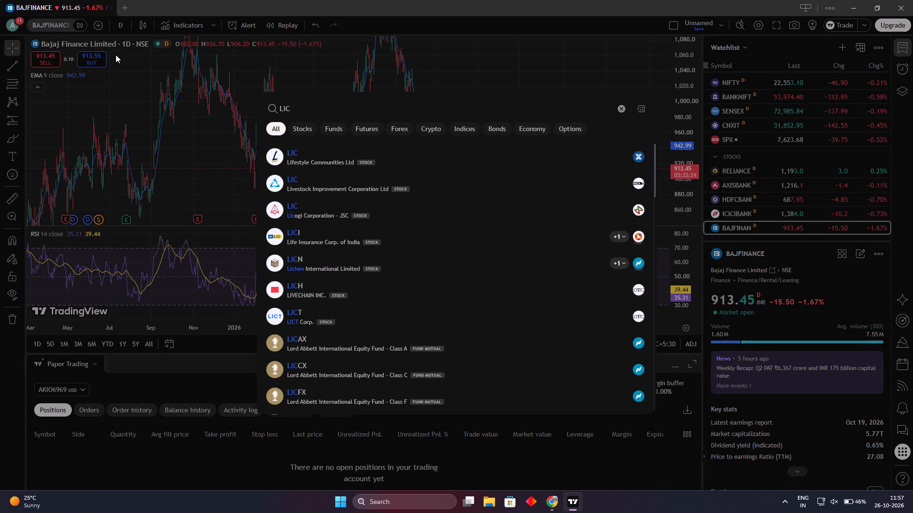
pyautogui.hotkey('ctrl', 'a')
pyautogui.write('life ins')
pyautogui.hotkey('alt', 'Tab')
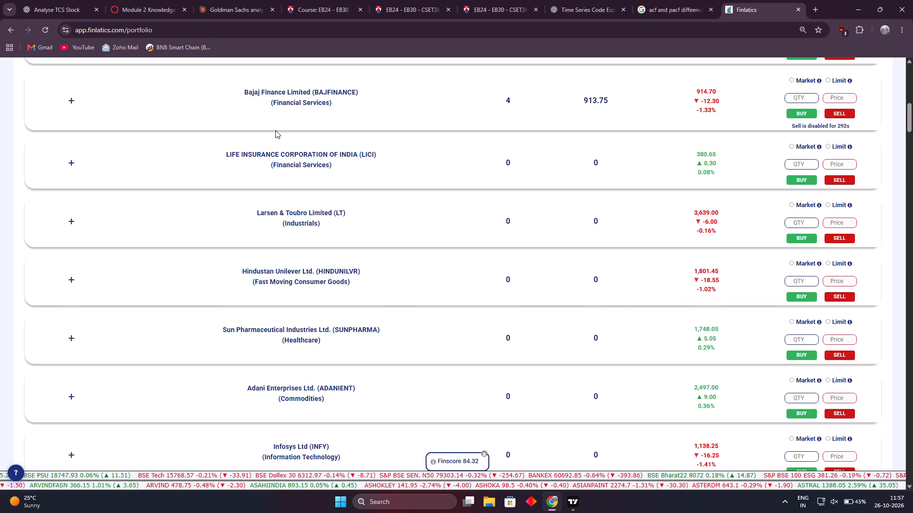
pyautogui.hotkey('alt', 'Tab')
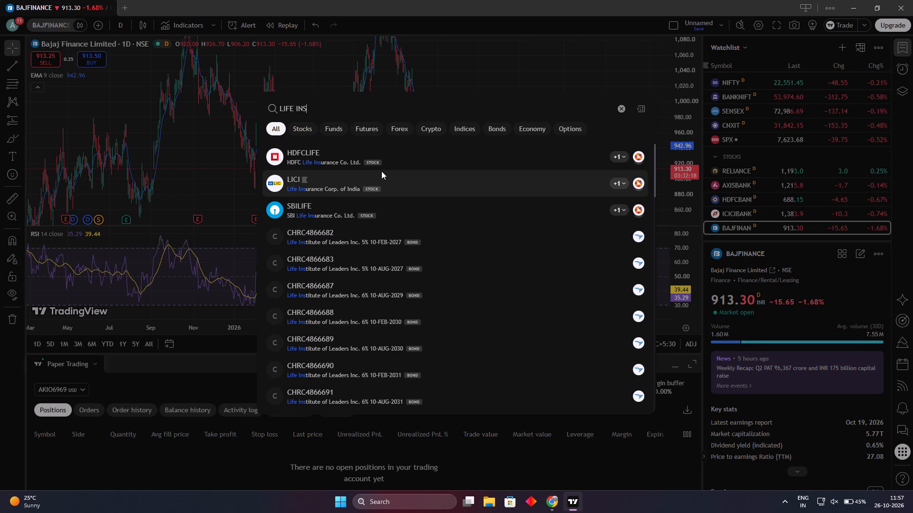
pyautogui.write('urace')
pyautogui.press('BackSpace')
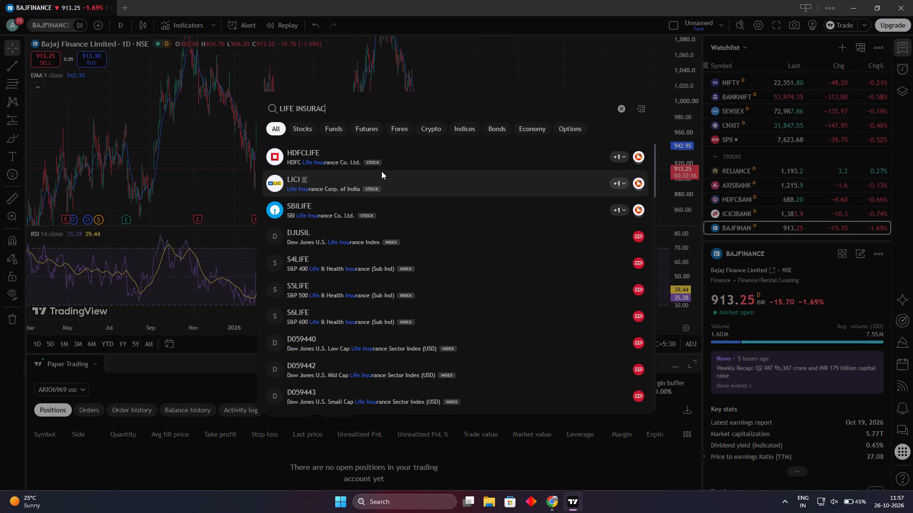
pyautogui.press('BackSpace')
pyautogui.write('ncec')
pyautogui.press('BackSpace')
pyautogui.press('space')
pyautogui.write('c')
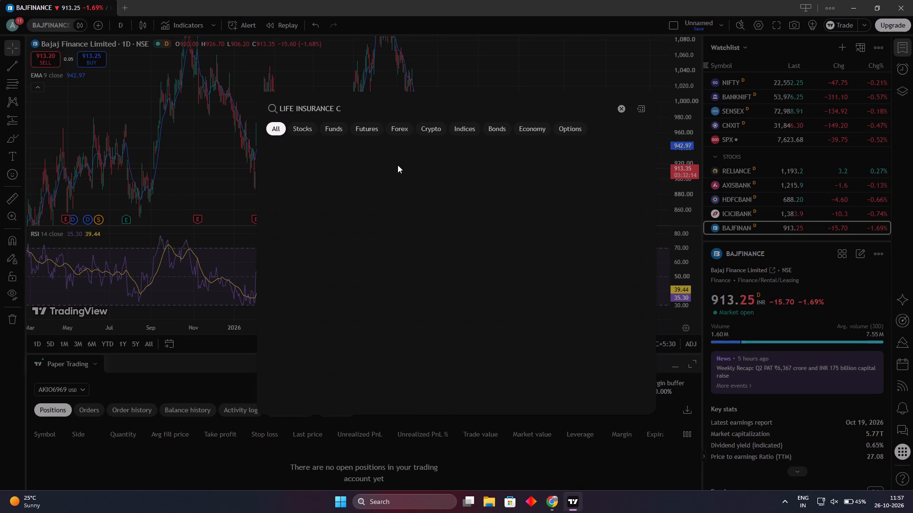
pyautogui.hotkey('alt', 'Tab')
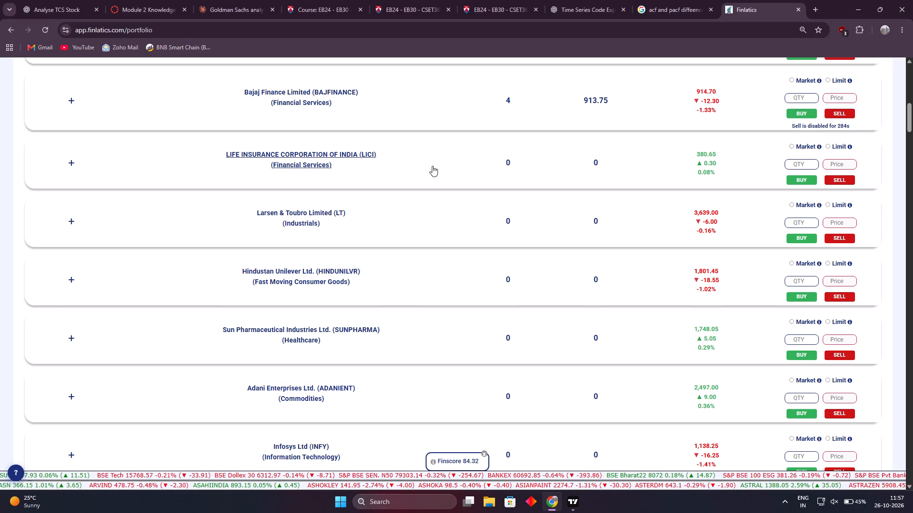
pyautogui.hotkey('alt', 'Tab')
pyautogui.press('o')
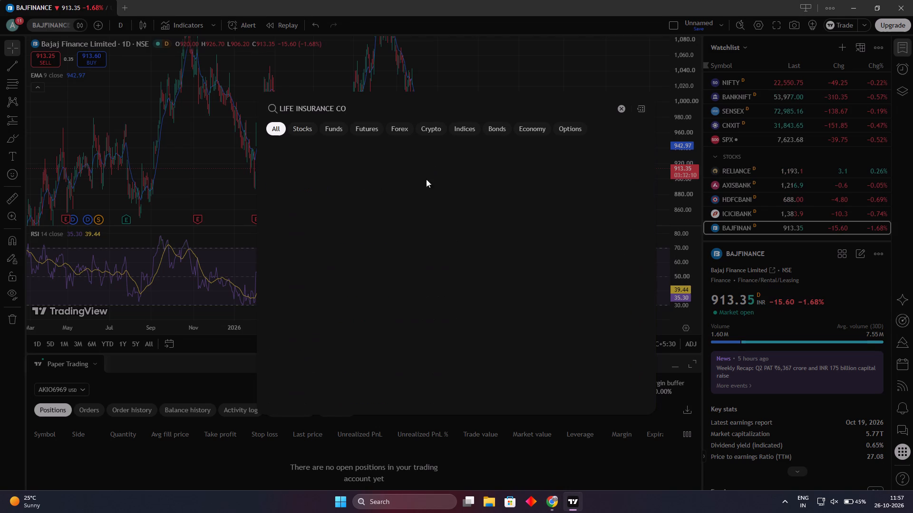
pyautogui.click(440, 173)
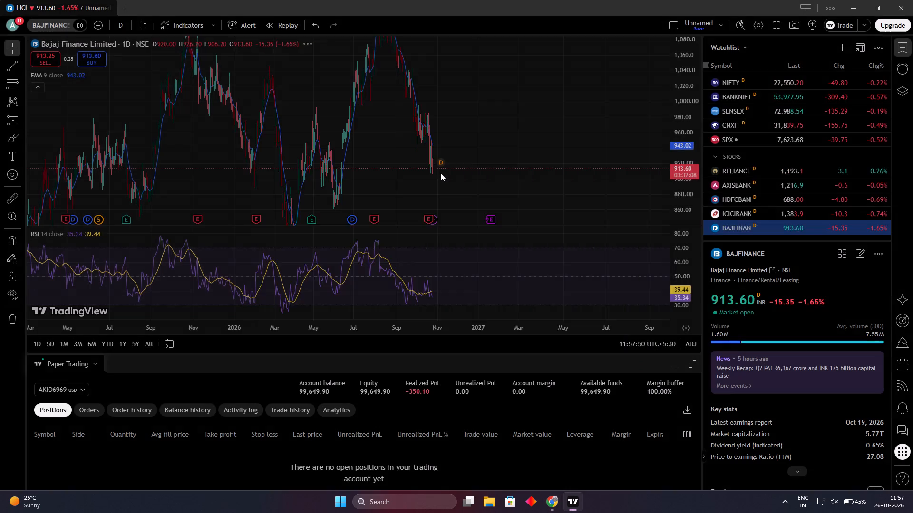
# Compare the LICI daily chart with its Finlatics listing, and set the chart interval to 4 hours.
pyautogui.hotkey('alt', 'Tab')
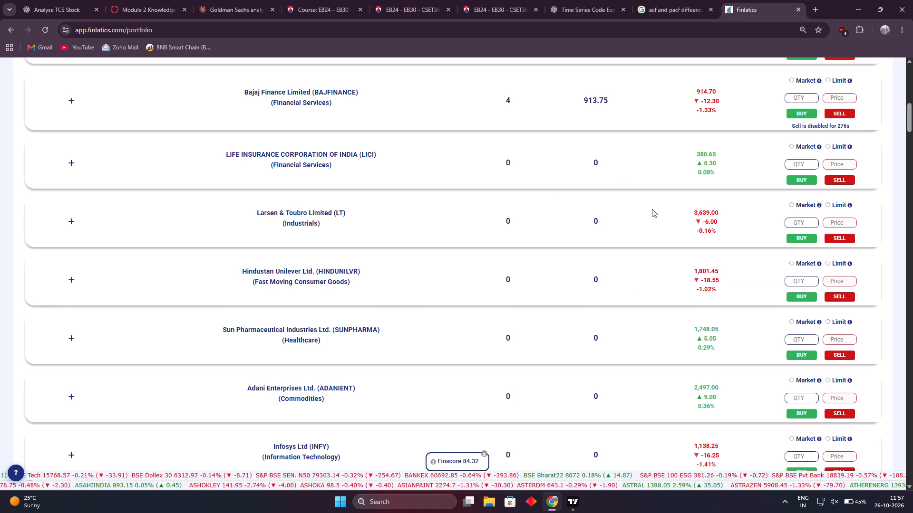
pyautogui.hotkey('alt', 'Tab')
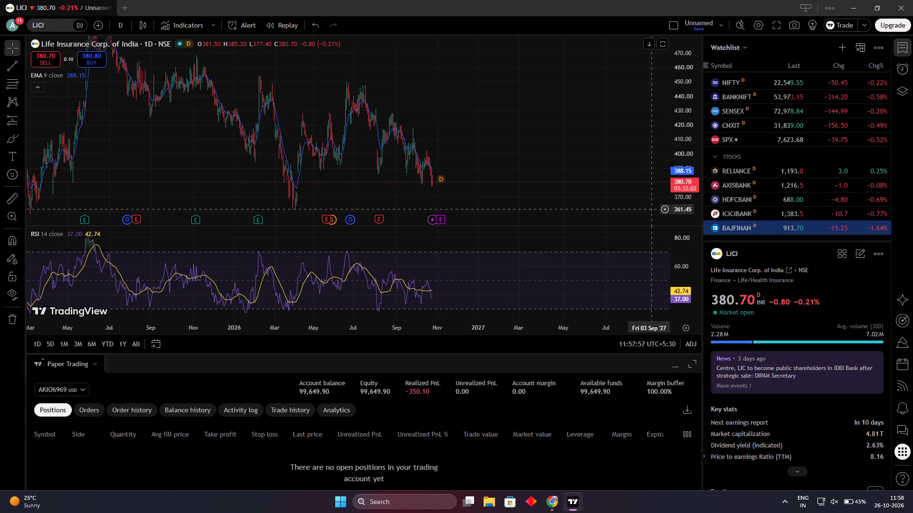
pyautogui.hotkey('alt', 'Tab')
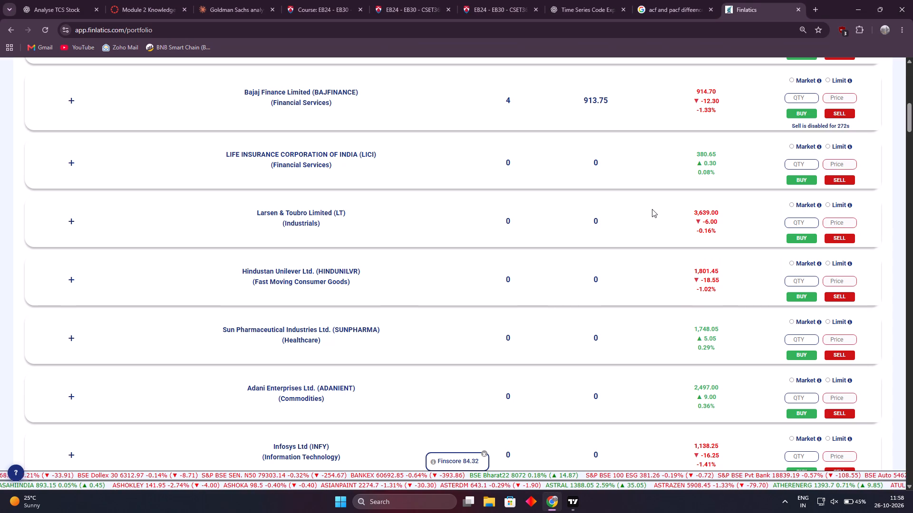
pyautogui.hotkey('alt', 'Tab')
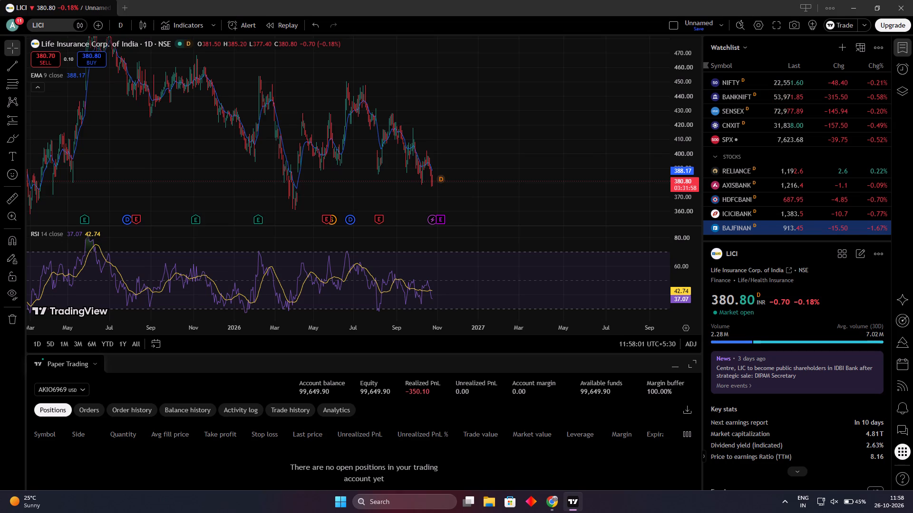
pyautogui.moveTo(519, 129); pyautogui.dragTo(515, 156)
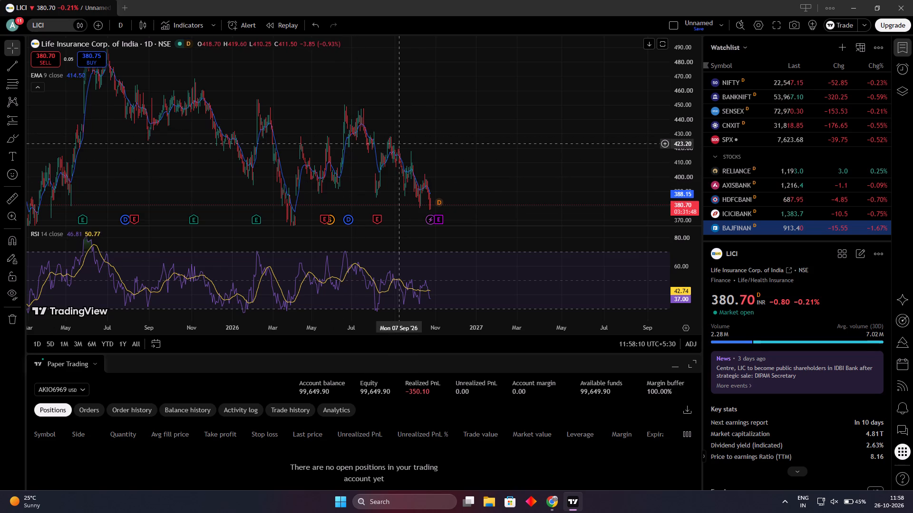
pyautogui.click(114, 24)
pyautogui.scroll(-1, 148, 409)
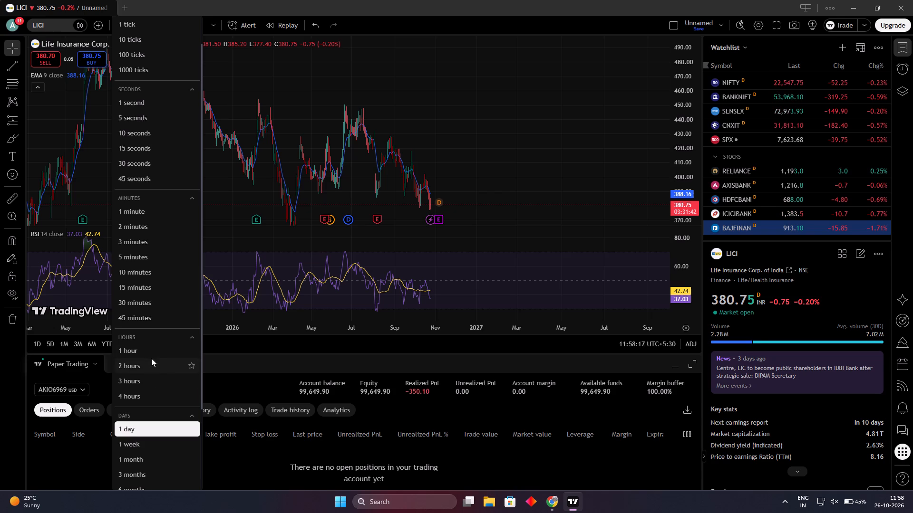
pyautogui.click(137, 391)
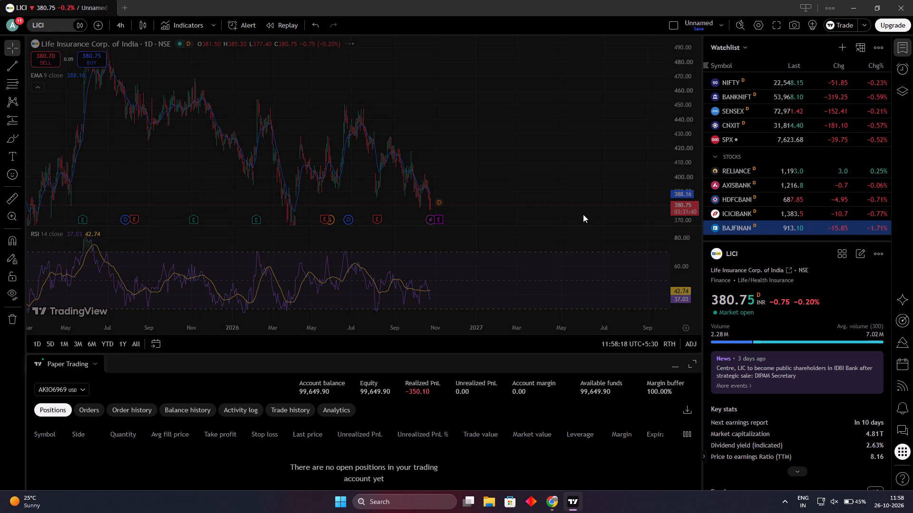
pyautogui.moveTo(563, 174); pyautogui.dragTo(464, 145)
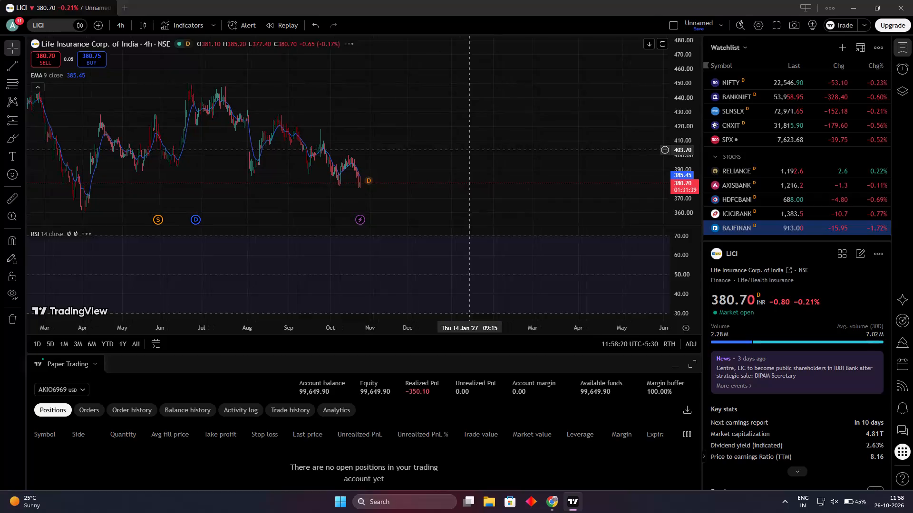
pyautogui.moveTo(464, 145); pyautogui.dragTo(463, 144)
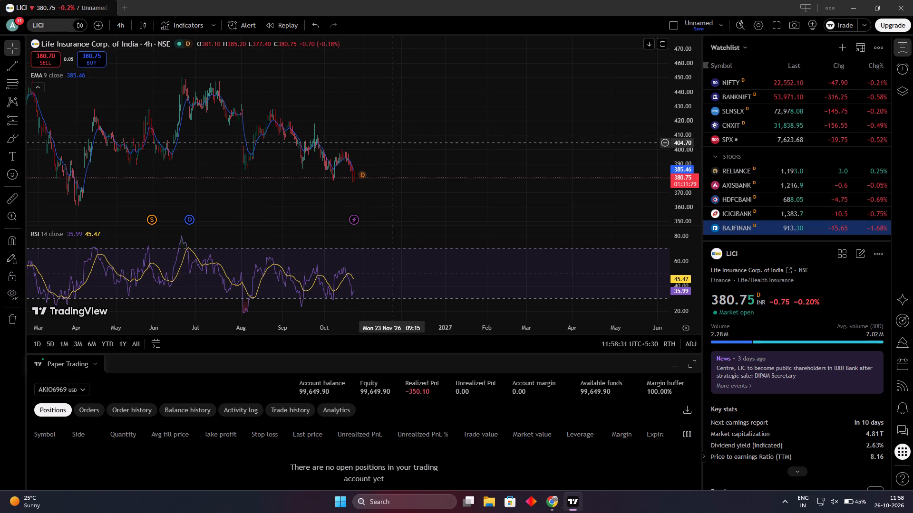
# Examine the wider LICI 4-hour price and RSI history, plus its earnings, dividends, performance and seasonals.
pyautogui.scroll(-4, 389, 136)
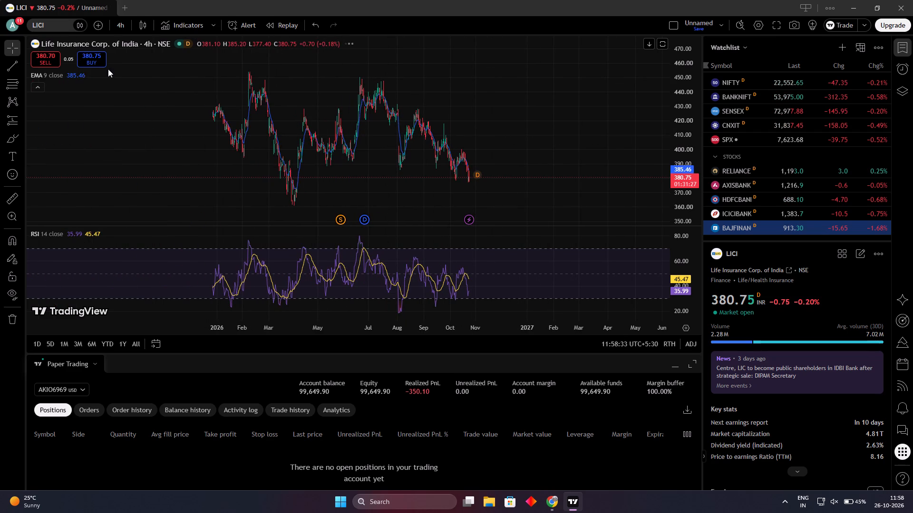
pyautogui.scroll(-3, 873, 331)
pyautogui.scroll(-1, 851, 364)
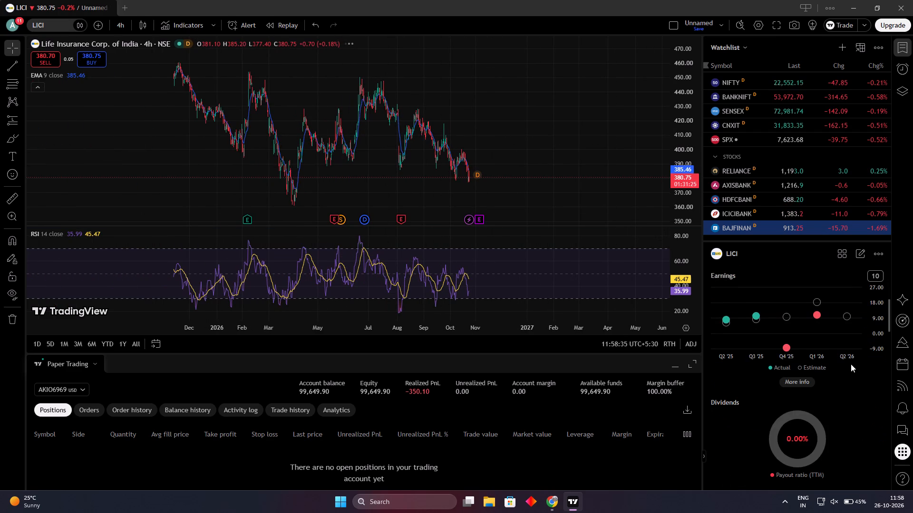
pyautogui.scroll(-6, 851, 364)
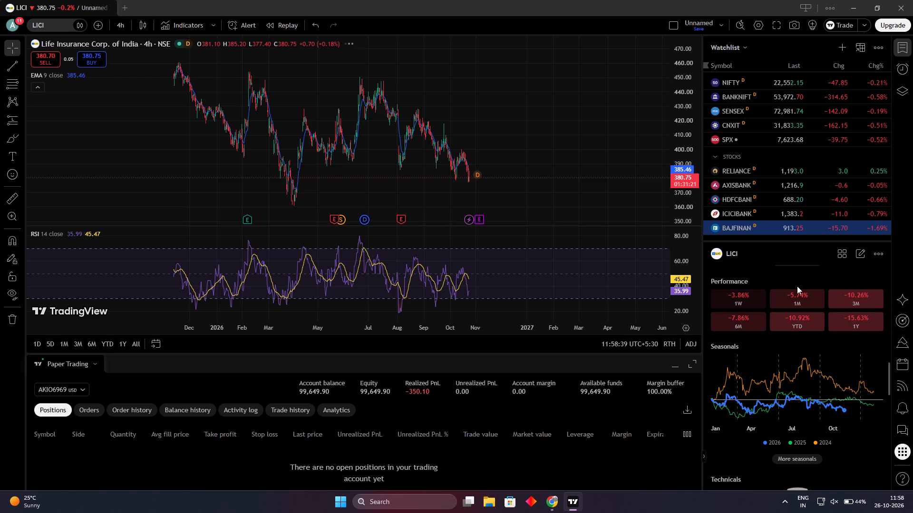
# Look further through the Finlatics large-cap list and open the Hindustan Unilever Limited (HINDUNILVR) stock chart in TradingView.
pyautogui.hotkey('alt', 'Tab')
pyautogui.scroll(-1, 559, 334)
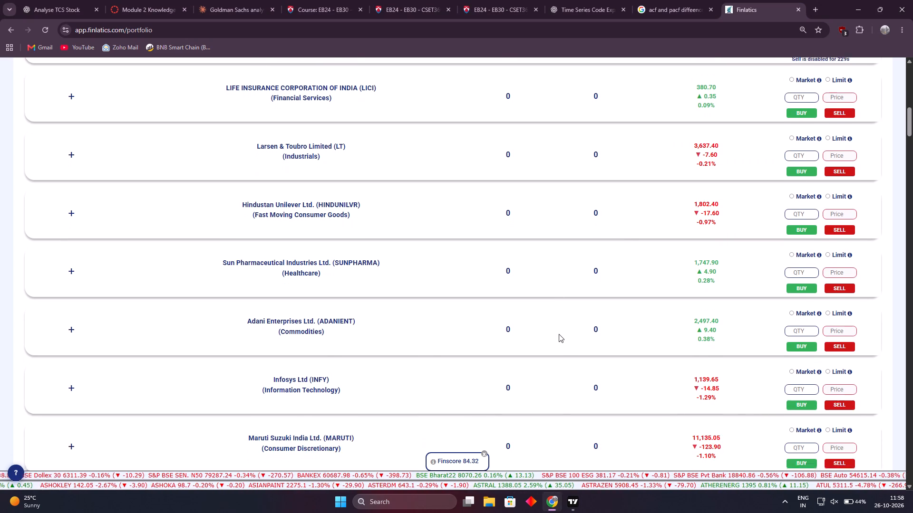
pyautogui.scroll(-2, 559, 334)
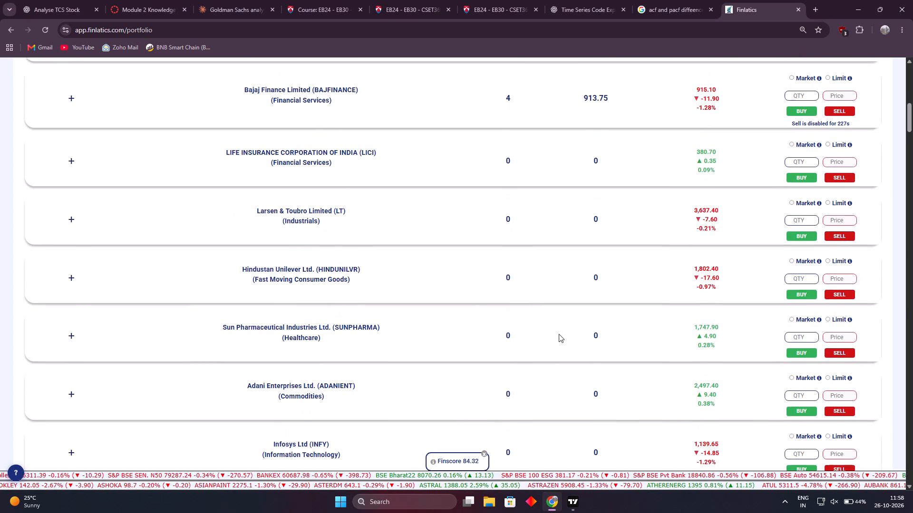
pyautogui.scroll(-1, 559, 334)
pyautogui.scroll(1, 559, 334)
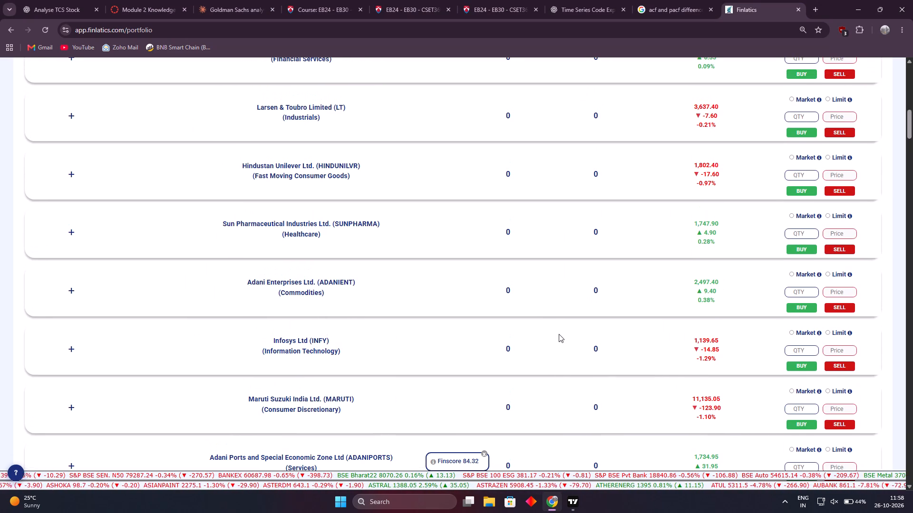
pyautogui.scroll(1, 559, 334)
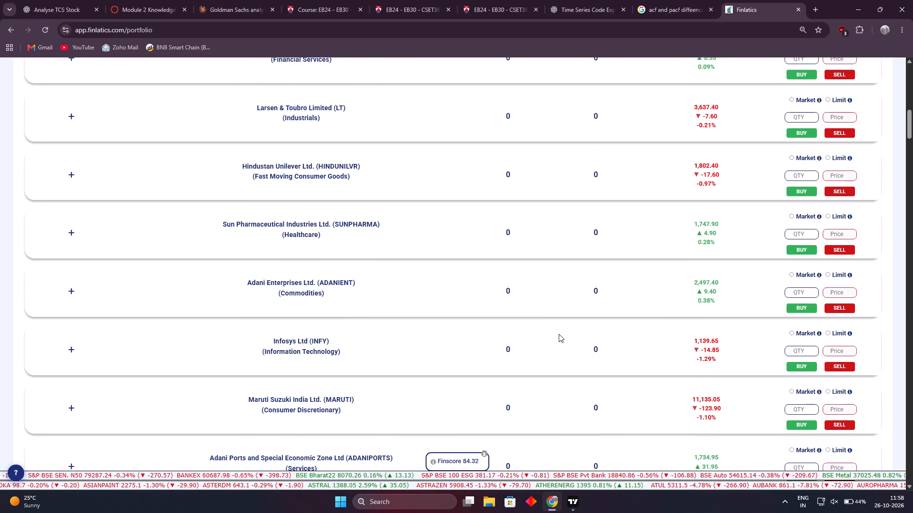
pyautogui.hotkey('alt', 'Tab')
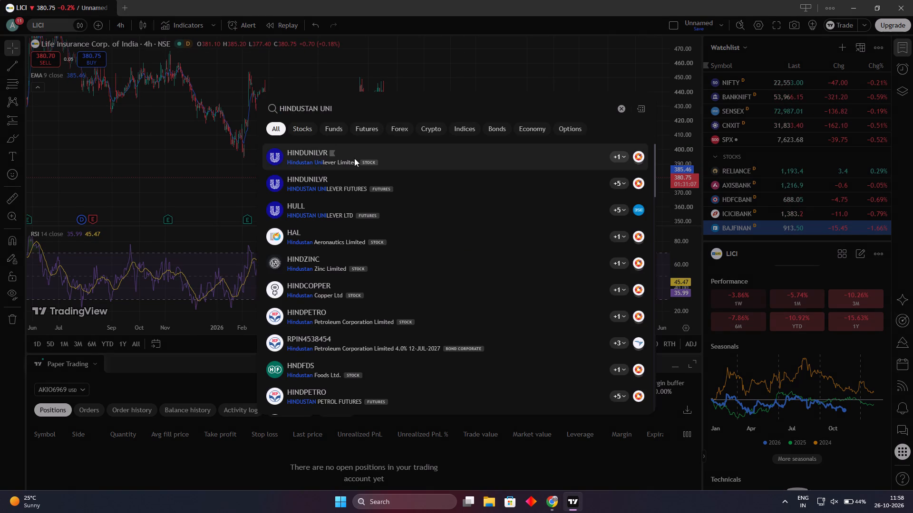
pyautogui.click(408, 159)
pyautogui.hotkey('alt', 'Tab')
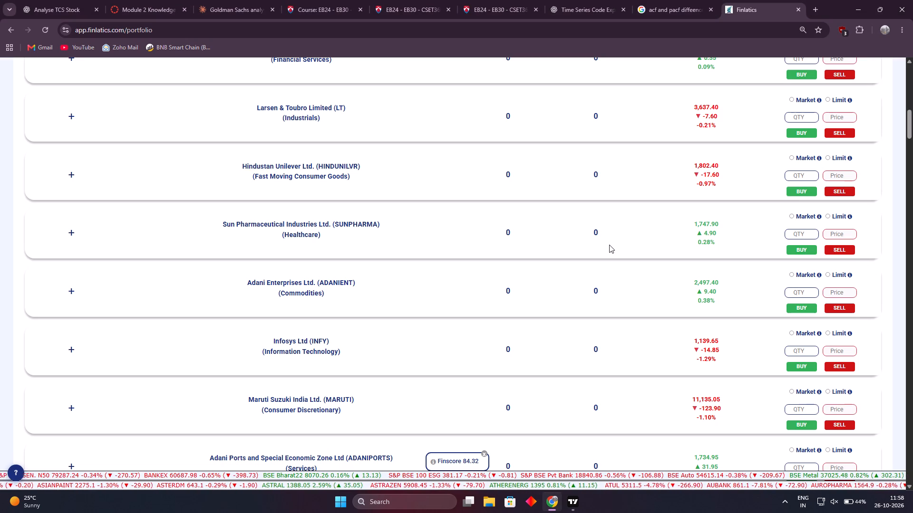
pyautogui.click(609, 245)
pyautogui.hotkey('alt', 'Tab')
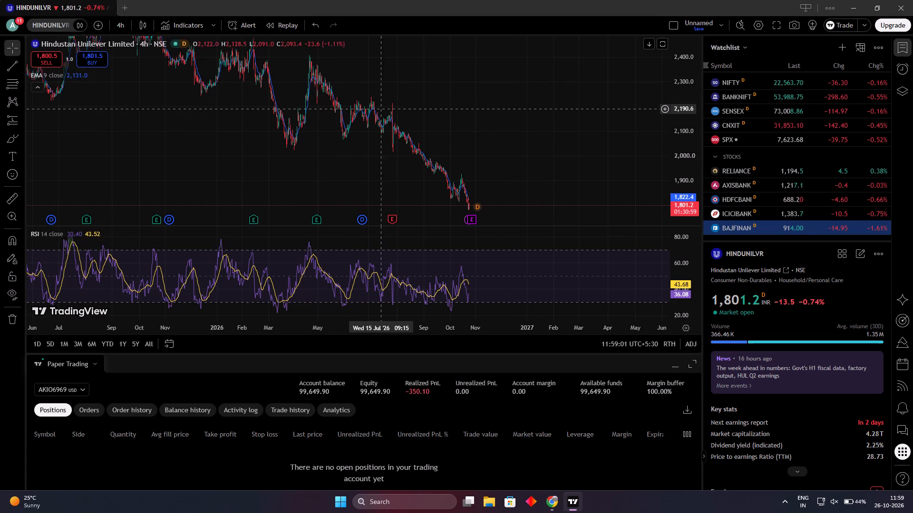
# Examine Hindustan Unilever's dividends, income statement, performance and seasonals.
pyautogui.scroll(-4, 884, 271)
pyautogui.scroll(-2, 859, 354)
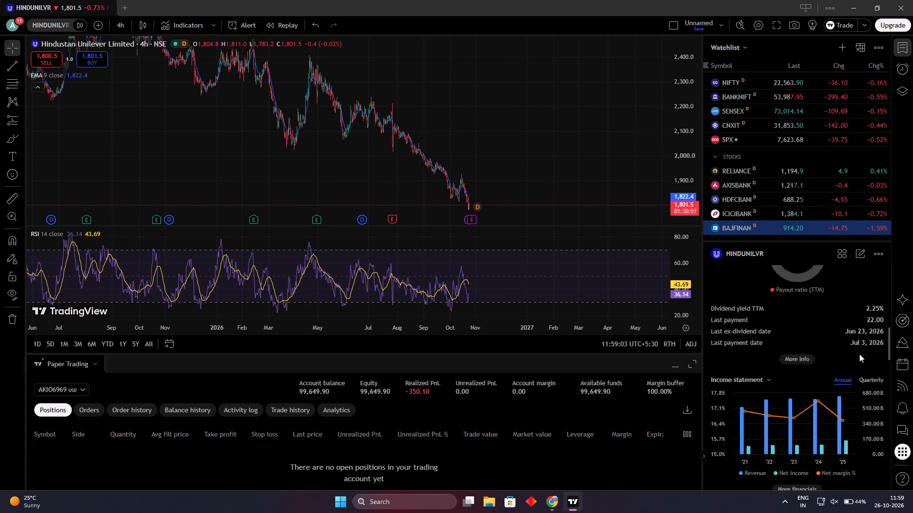
pyautogui.scroll(-2, 859, 354)
# Search TradingView's symbols for "SUNPHARMA" and open the Sun Pharmaceutical Industries Limited stock chart, checking it against the Finlatics list.
pyautogui.hotkey('alt', 'Tab')
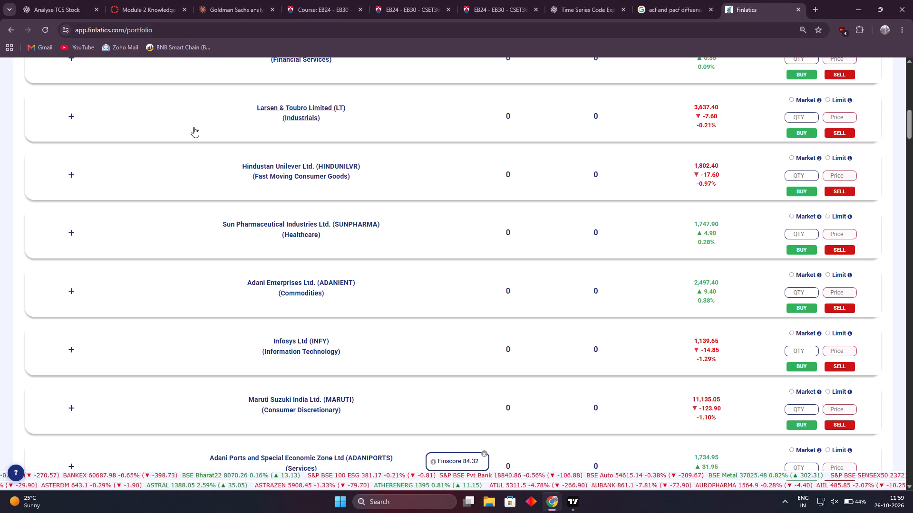
pyautogui.hotkey('alt', 'Tab')
pyautogui.press('u')
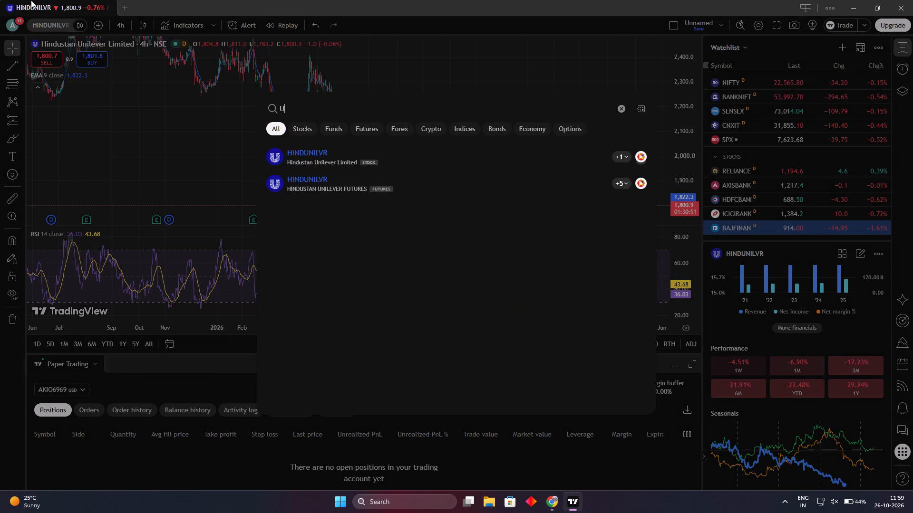
pyautogui.press('BackSpace')
pyautogui.press('BackSpace')
pyautogui.write('SUNPHARMA')
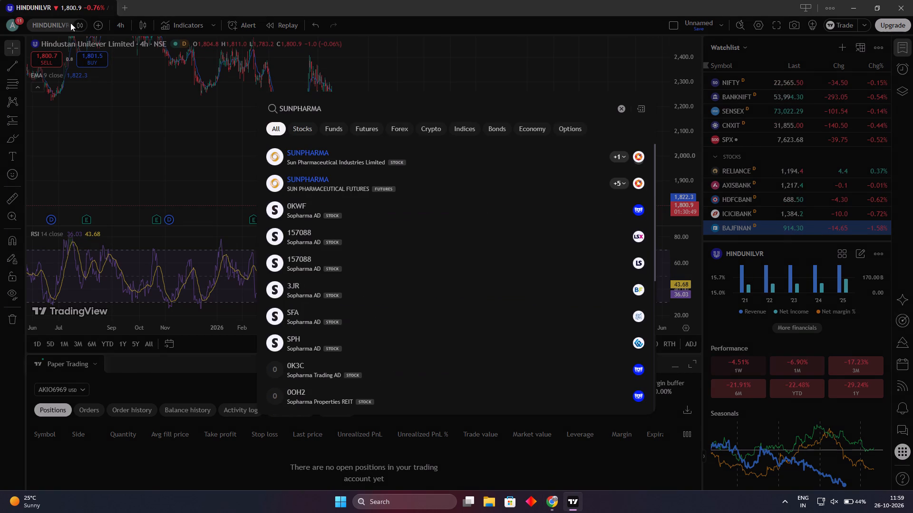
pyautogui.click(426, 163)
pyautogui.hotkey('alt', 'Tab')
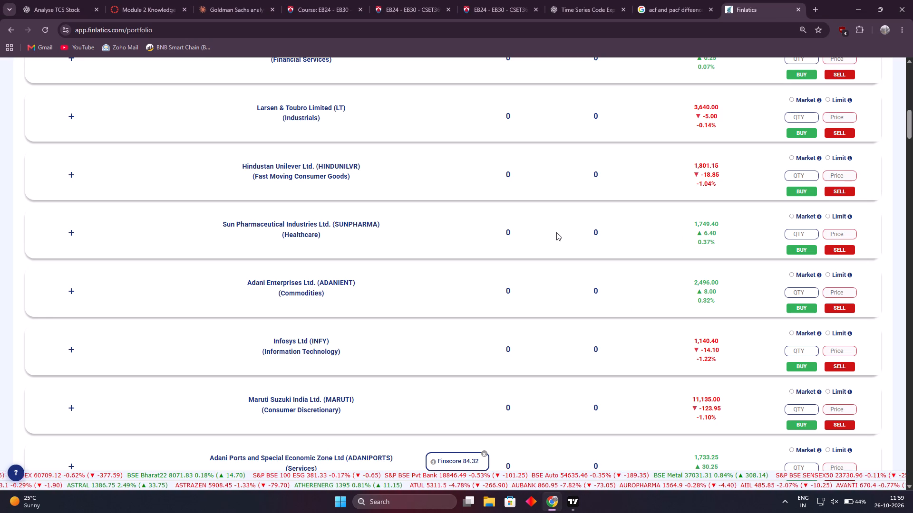
pyautogui.hotkey('alt', 'Tab')
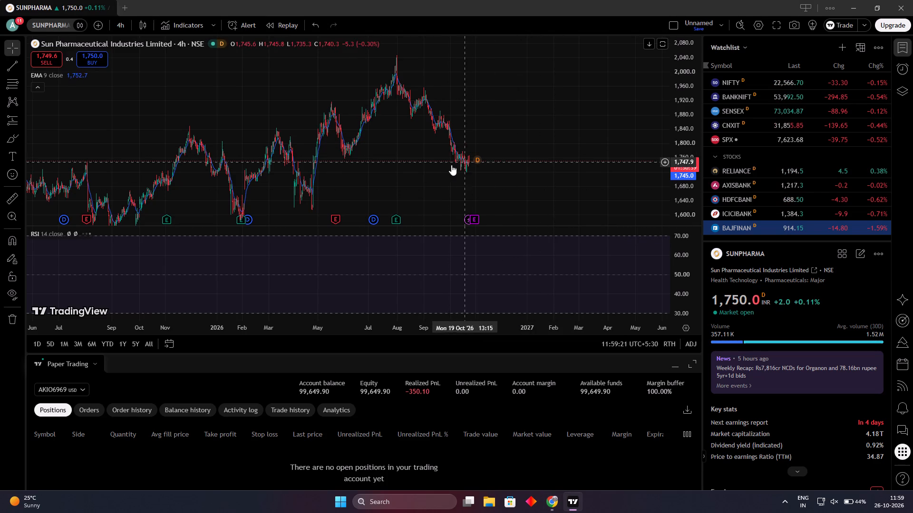
# Set the Sun Pharmaceutical chart interval to 1 hour.
pyautogui.click(121, 25)
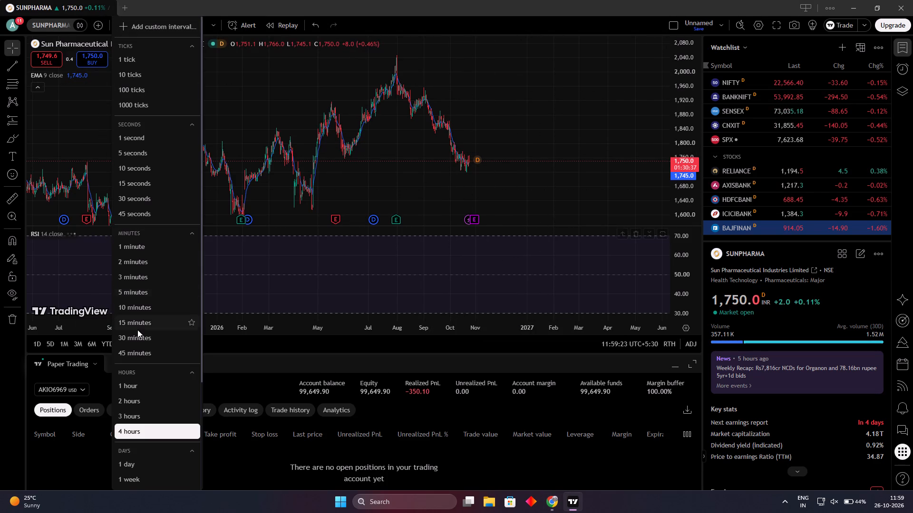
pyautogui.click(143, 380)
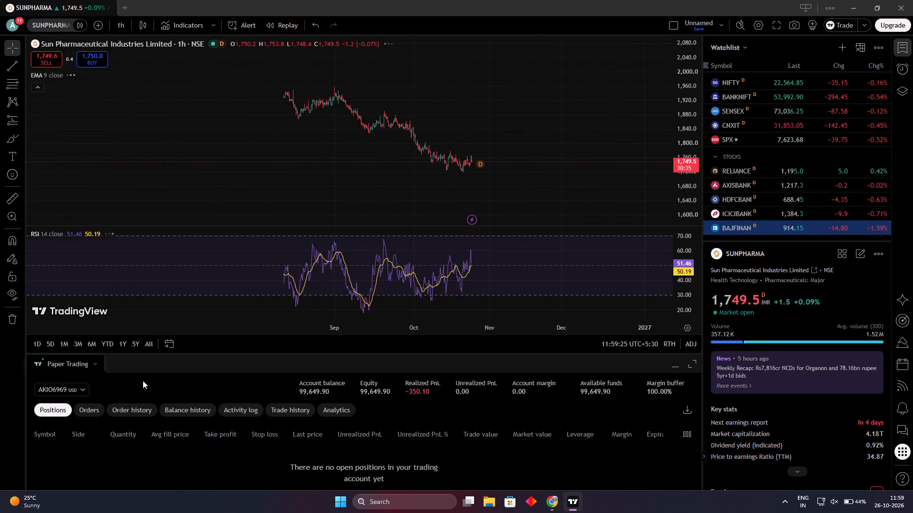
# Switch to Chrome and download the submitted lab6.py file from the Assignment - 6 time series page.
pyautogui.hotkey('alt', 'Tab')
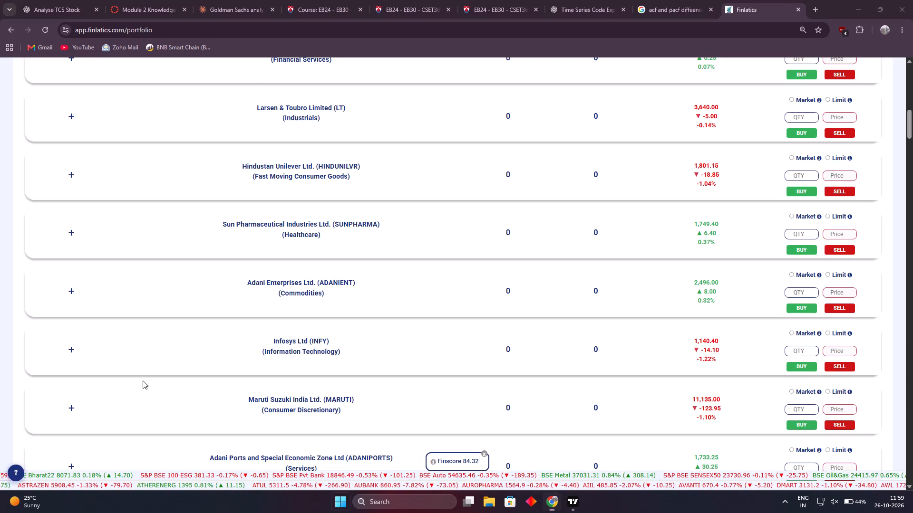
pyautogui.press('v')
pyautogui.press('Escape')
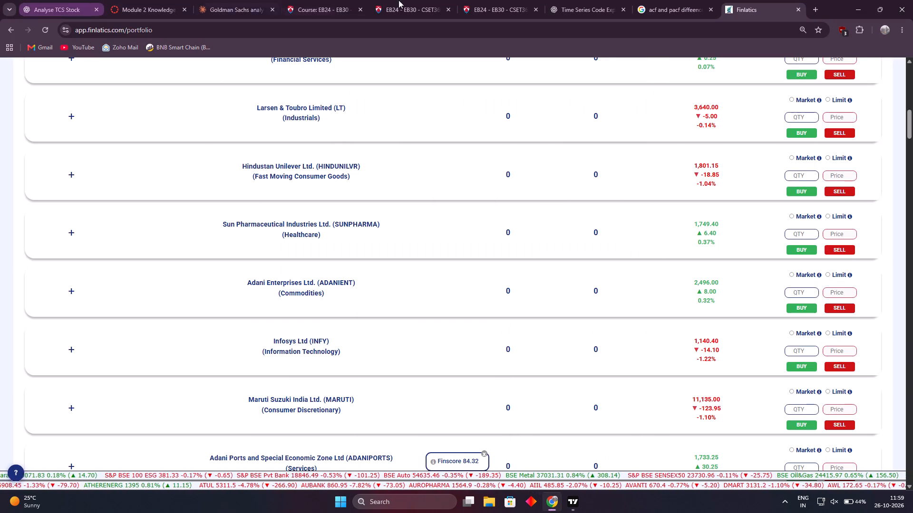
pyautogui.click(401, 0)
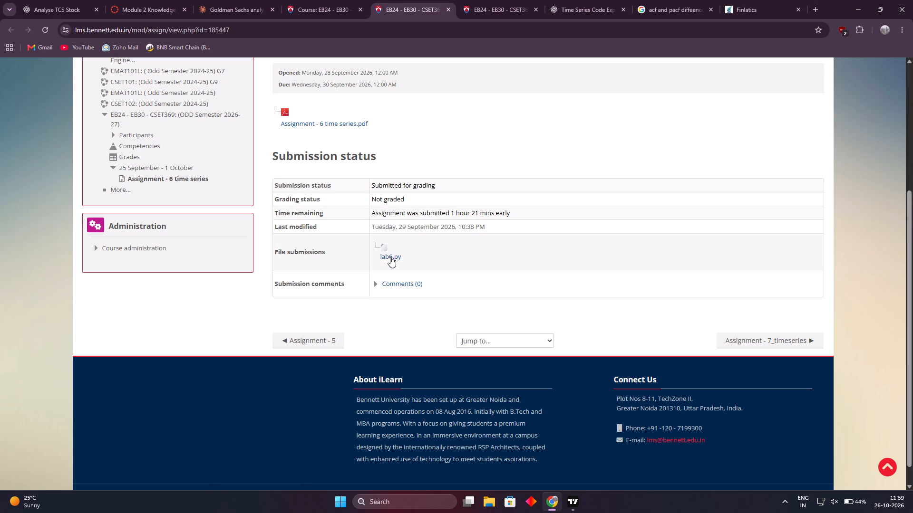
pyautogui.click(390, 257)
pyautogui.click(529, 0)
pyautogui.press('Return')
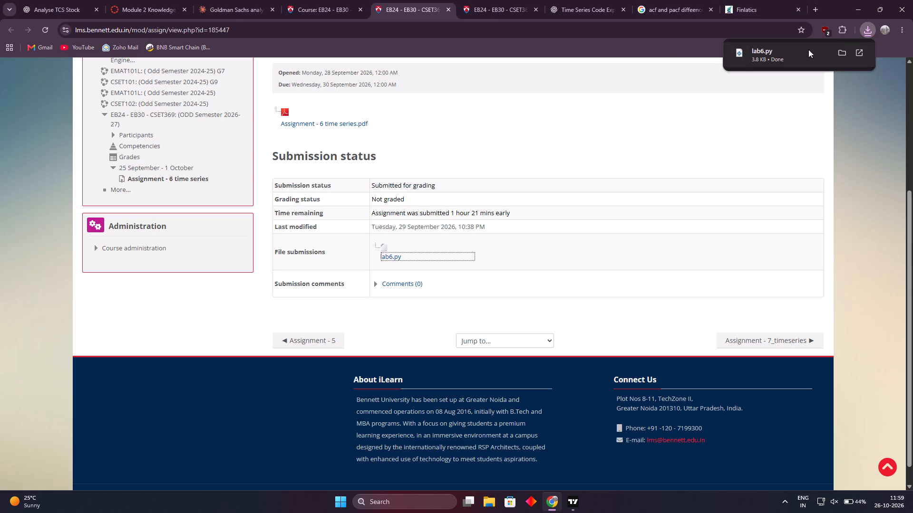
# Open the downloaded lab6.py in Visual Studio Code, maximize the window and close the release notes to show the code.
pyautogui.click(808, 49)
pyautogui.click(524, 0)
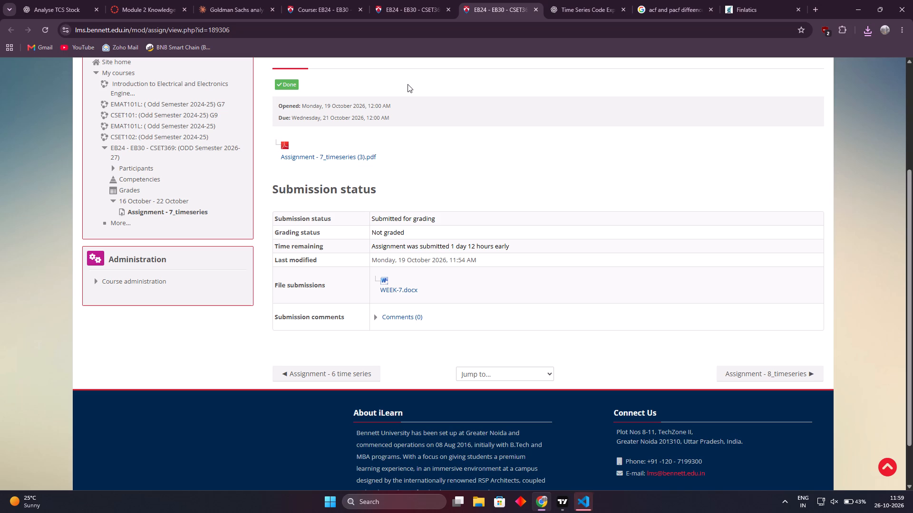
pyautogui.click(581, 508)
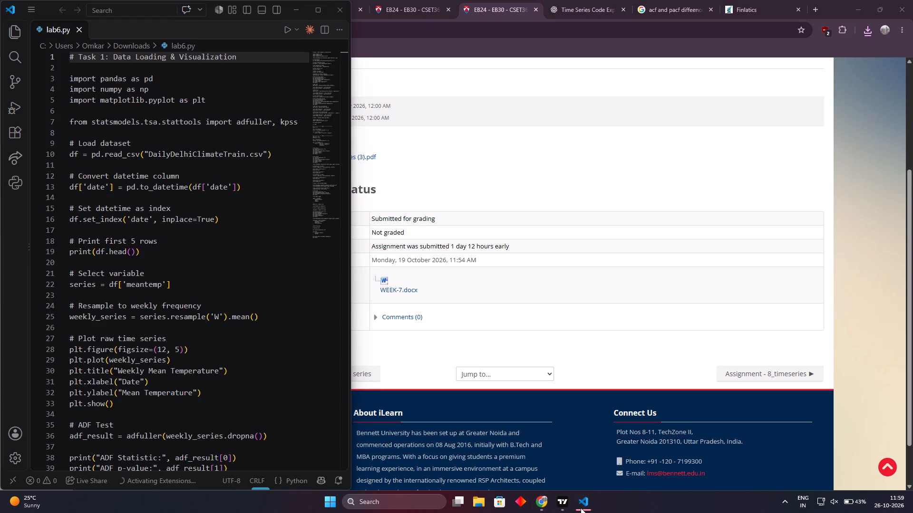
pyautogui.scroll(-1, 265, 126)
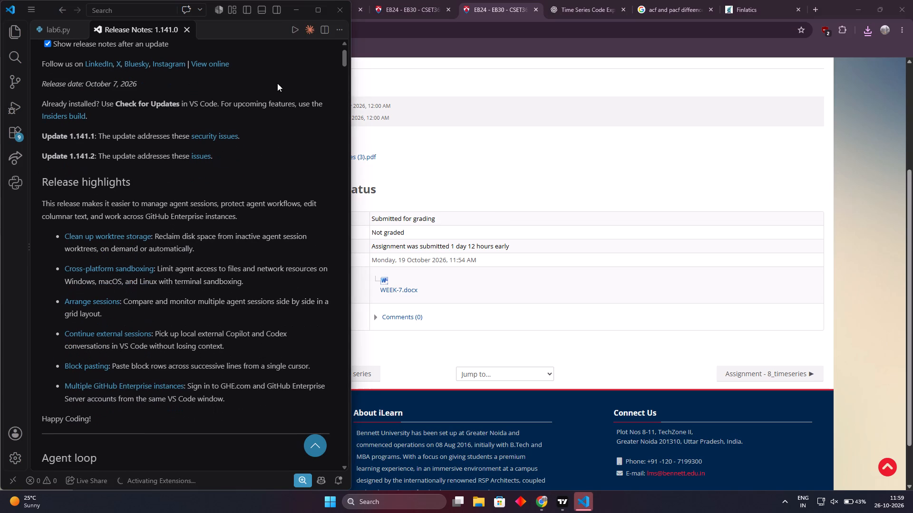
pyautogui.click(317, 14)
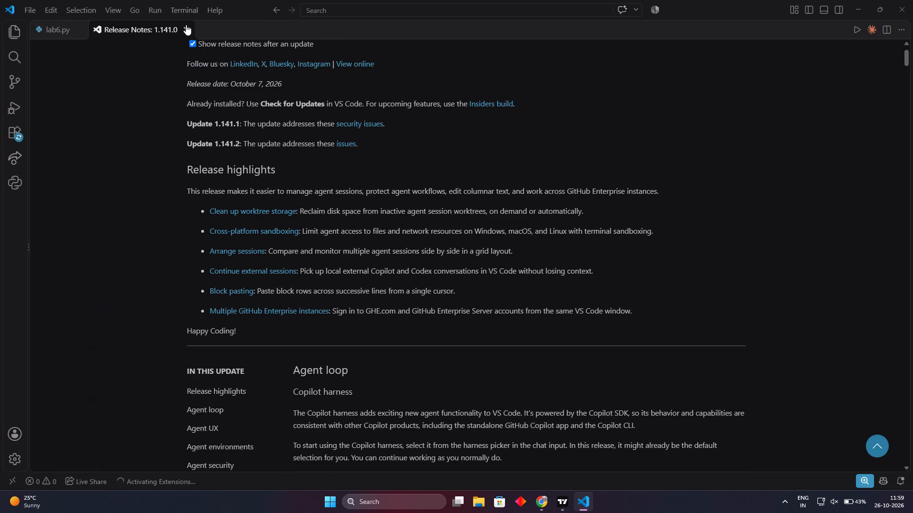
pyautogui.click(187, 29)
pyautogui.click(289, 244)
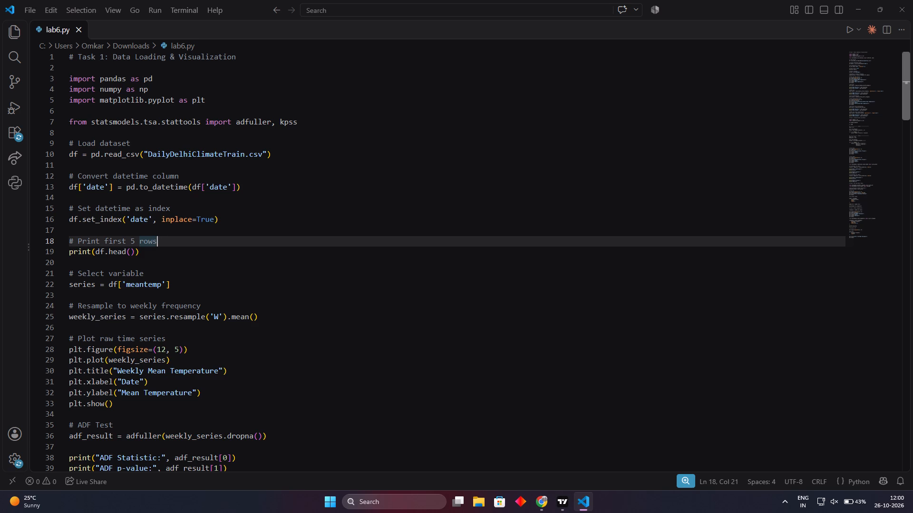
# Return to the Assignment - 6 time series submission page in Chrome.
pyautogui.hotkey('alt', 'Tab')
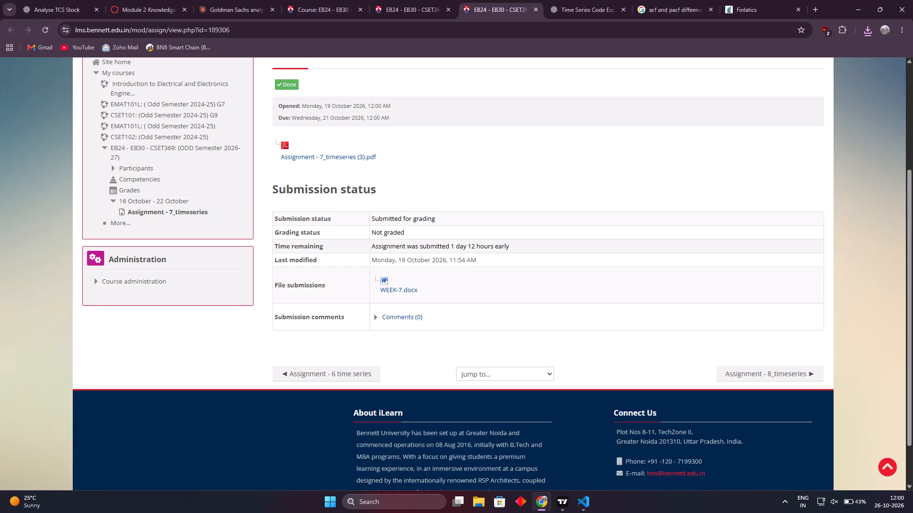
pyautogui.click(394, 0)
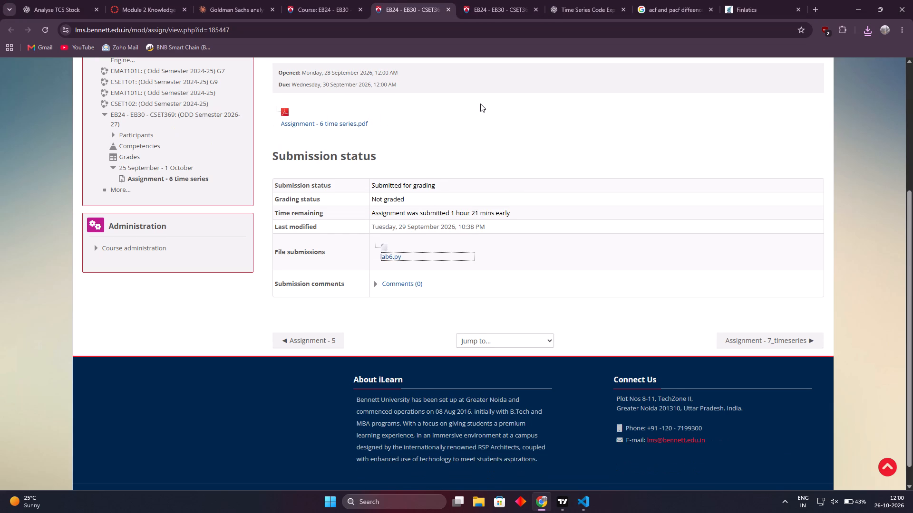
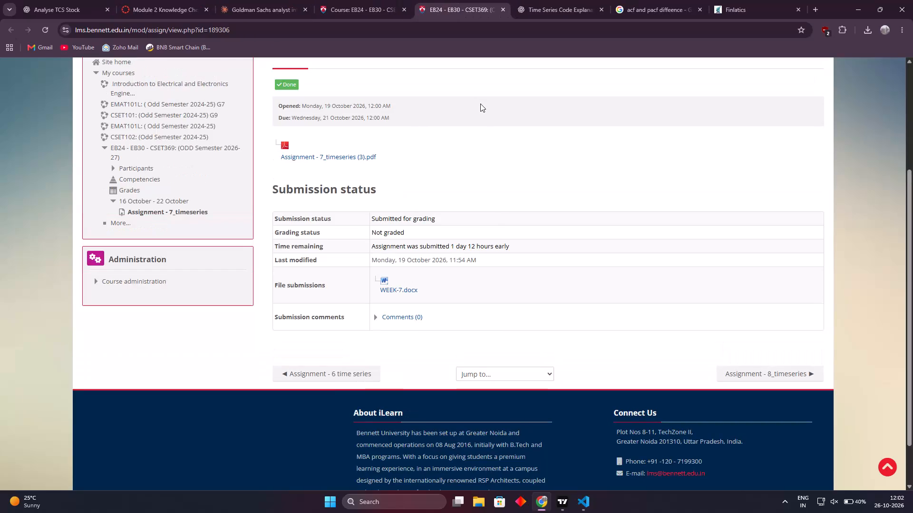
# Close the Assignment - 7_timeseries page and Visual Studio Code.
pyautogui.hotkey('ctrl', 'w')
pyautogui.click(721, 0)
pyautogui.hotkey('alt', 'Tab')
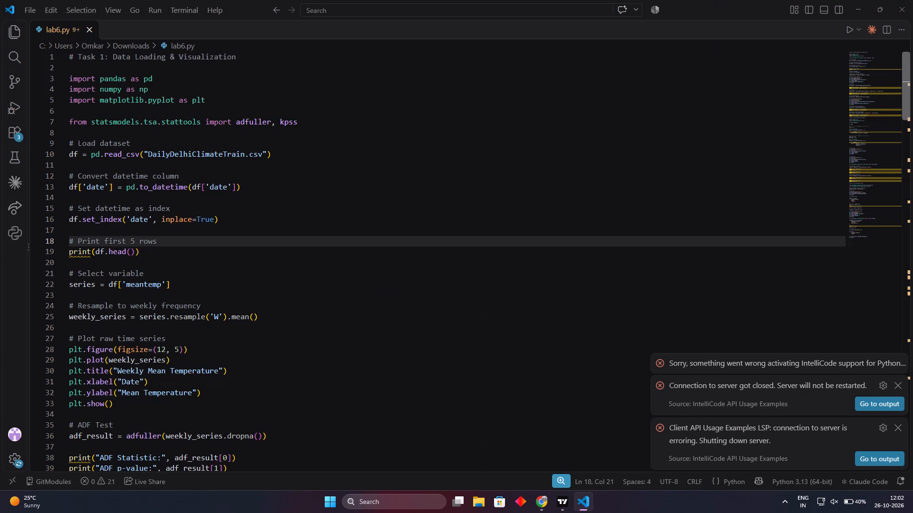
pyautogui.hotkey('alt', 'F4')
# Switch to TradingView and examine the Sun Pharmaceutical key stats, performance and seasonals.
pyautogui.hotkey('alt', 'Tab')
pyautogui.hotkey('alt', 'Tab')
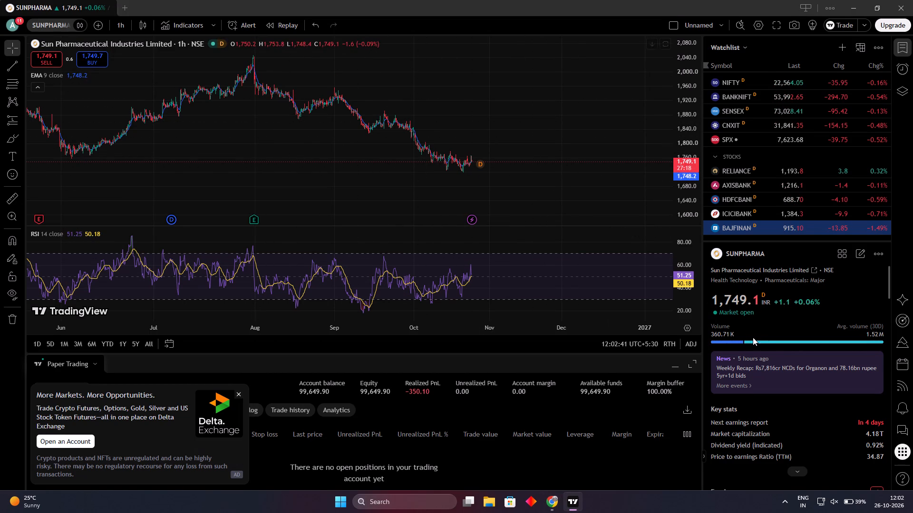
pyautogui.scroll(-7, 753, 337)
pyautogui.scroll(6, 753, 337)
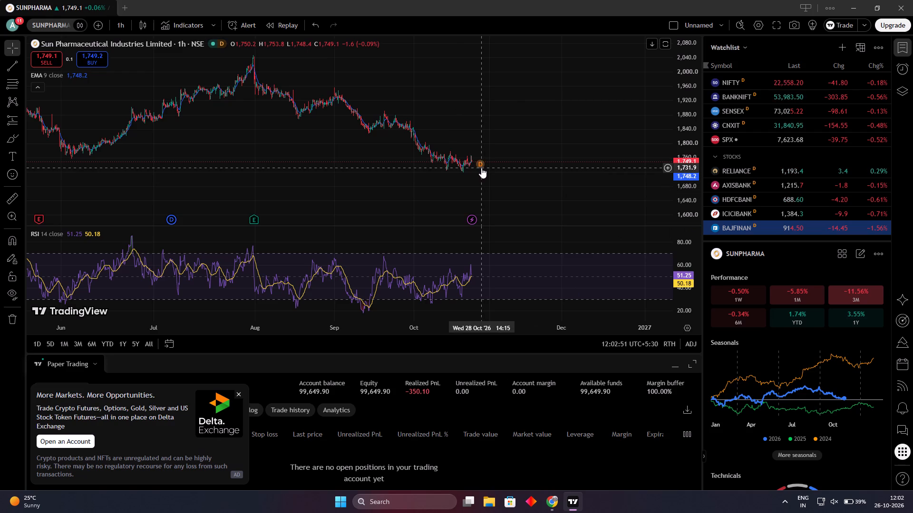
# Switch to Finlatics in Chrome and start a market buy order for 2 shares of Sun Pharmaceutical Industries.
pyautogui.hotkey('alt', 'Tab')
pyautogui.hotkey('alt', 'Tab')
pyautogui.hotkey('alt', 'Tab')
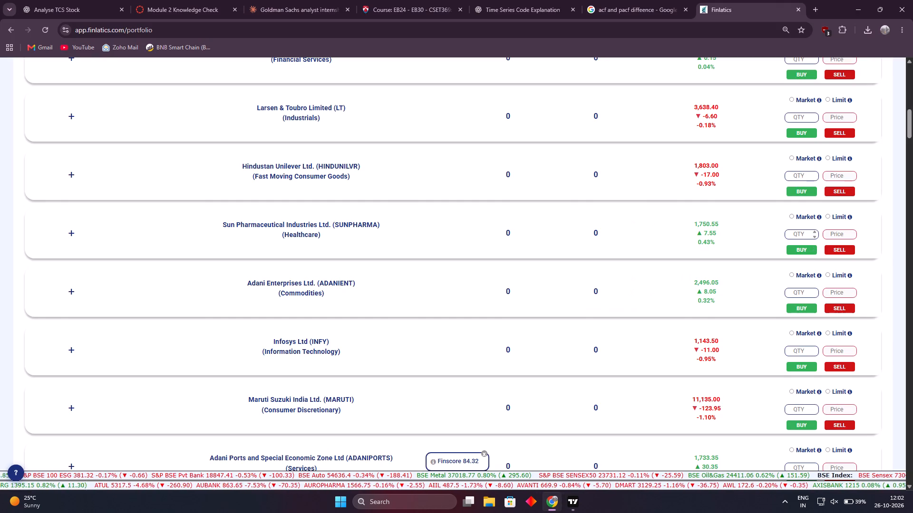
pyautogui.click(791, 237)
pyautogui.press('2')
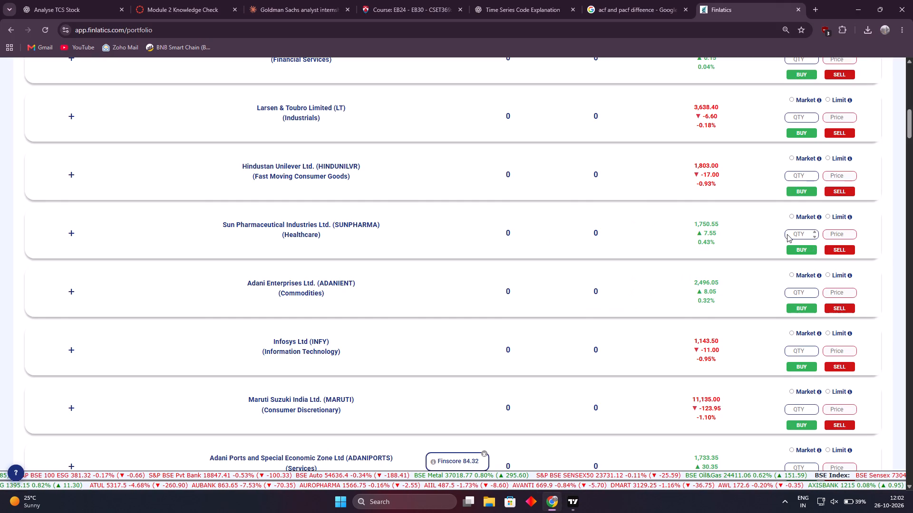
pyautogui.click(793, 213)
pyautogui.click(792, 216)
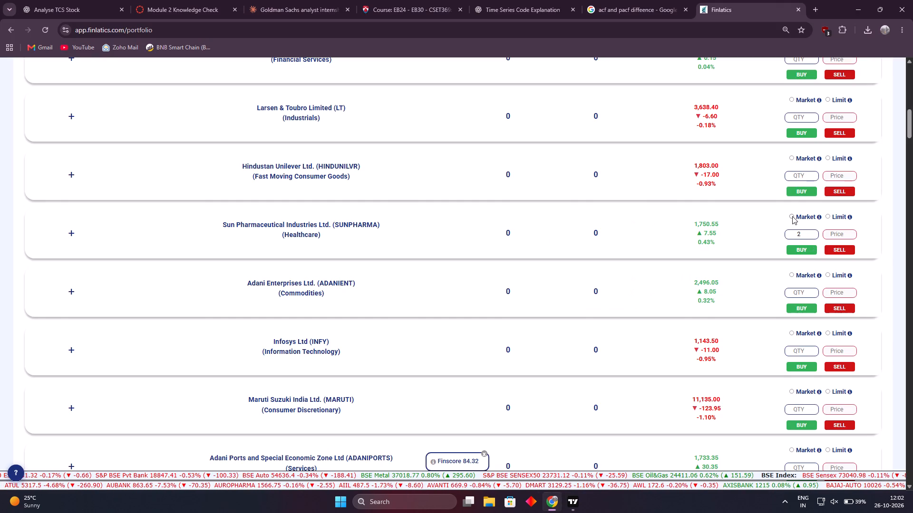
pyautogui.click(797, 253)
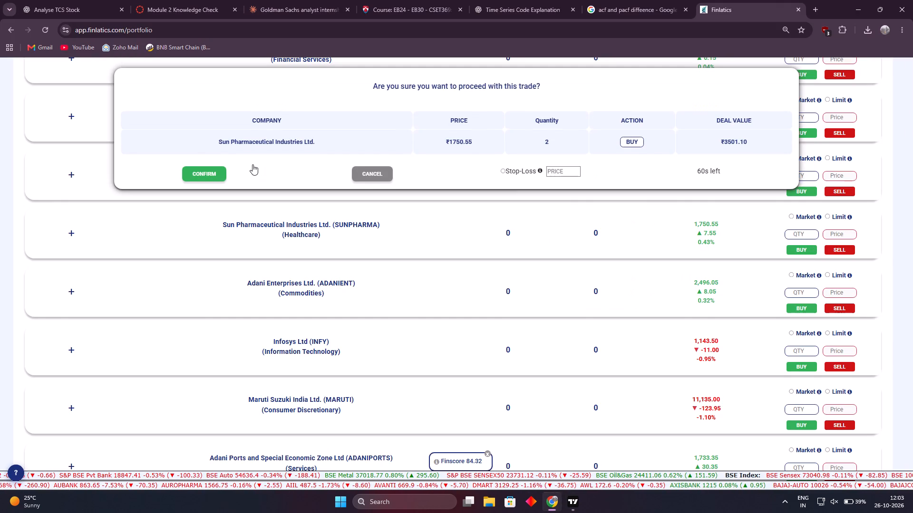
# Enter a stop-loss price of 1730, confirm the Sun Pharmaceutical purchase and submit the company fundamentals rationale.
pyautogui.click(568, 172)
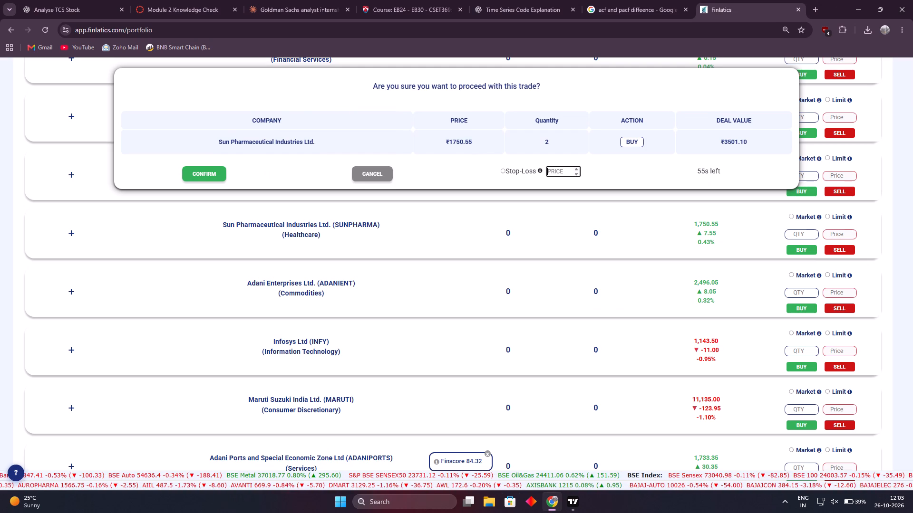
pyautogui.write('17')
pyautogui.write('30')
pyautogui.click(215, 173)
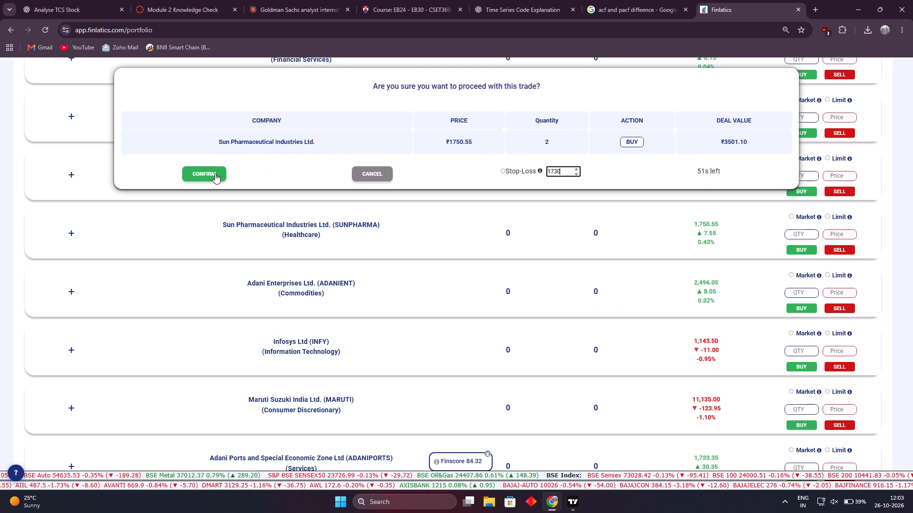
pyautogui.click(158, 254)
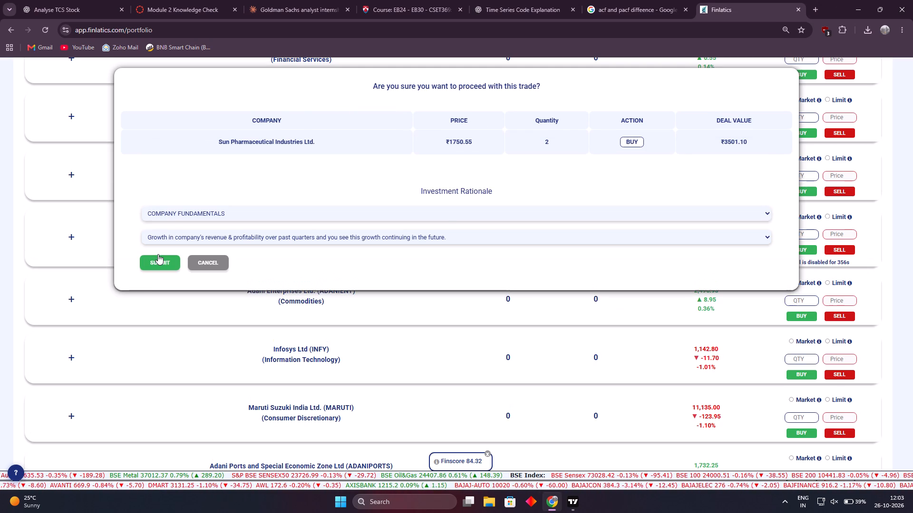
pyautogui.click(166, 256)
# Open My Portfolio Performance and review the profit or loss of each holding.
pyautogui.scroll(5, 483, 236)
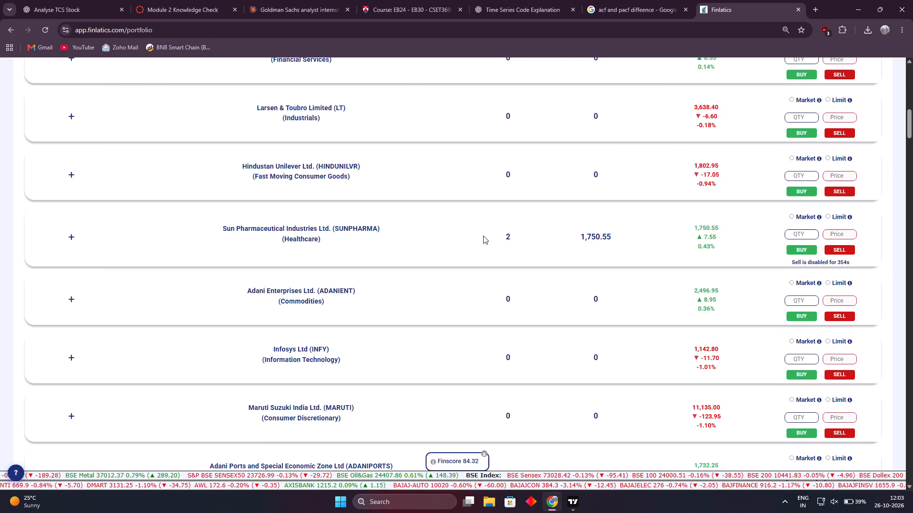
pyautogui.scroll(3, 483, 236)
pyautogui.click(289, 149)
pyautogui.moveTo(289, 149); pyautogui.dragTo(302, 141)
pyautogui.click(302, 141)
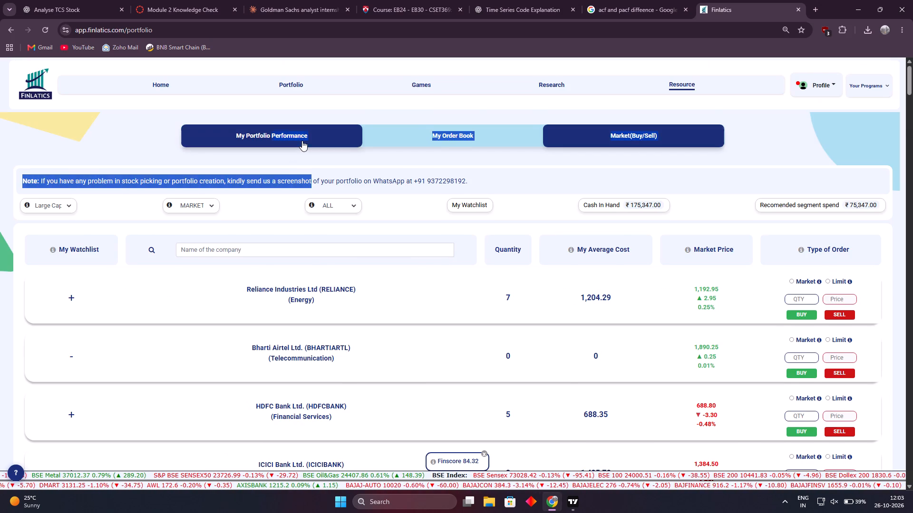
pyautogui.click(779, 162)
pyautogui.scroll(-3, 779, 162)
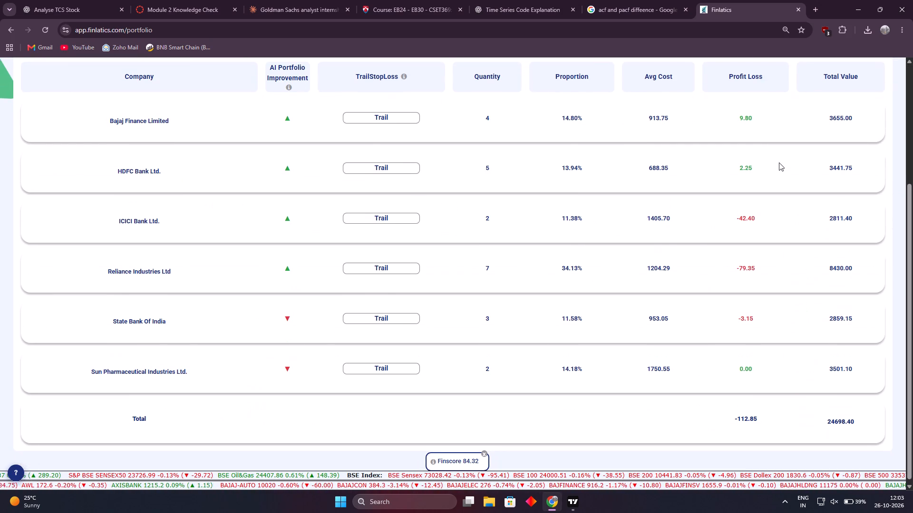
pyautogui.scroll(1, 779, 162)
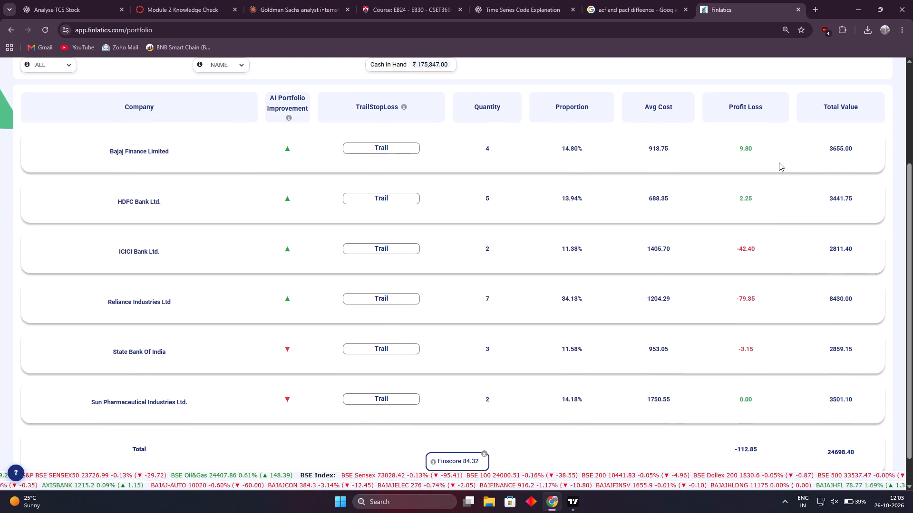
pyautogui.scroll(4, 424, 69)
# Return to the Market(Buy/Sell) view and browse the large-cap list for another stock to consider.
pyautogui.click(582, 143)
pyautogui.click(582, 143)
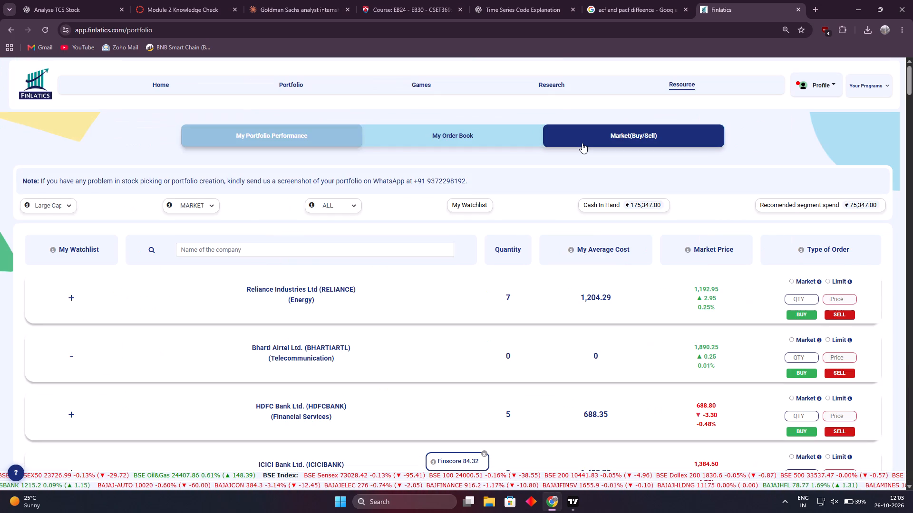
pyautogui.hotkey('alt', 'Tab')
pyautogui.hotkey('alt', 'Tab')
pyautogui.scroll(-4, 552, 304)
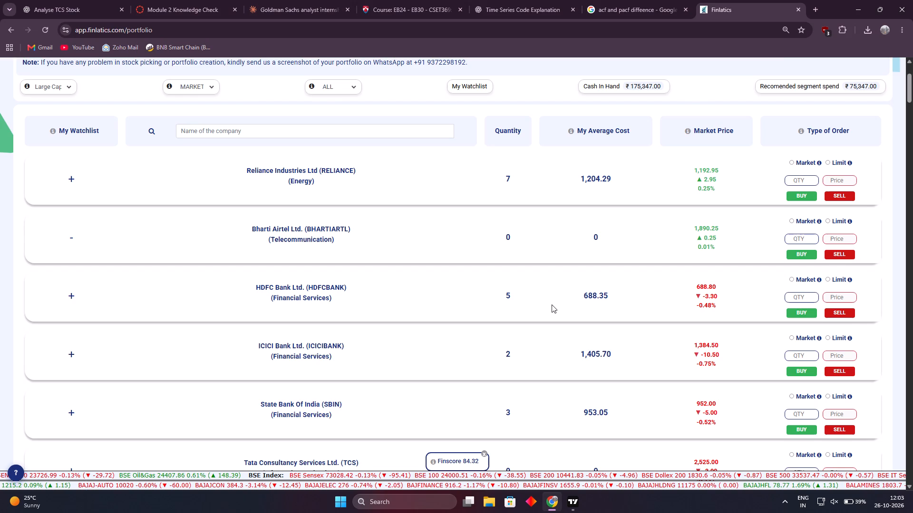
pyautogui.scroll(-8, 552, 304)
pyautogui.scroll(1, 552, 304)
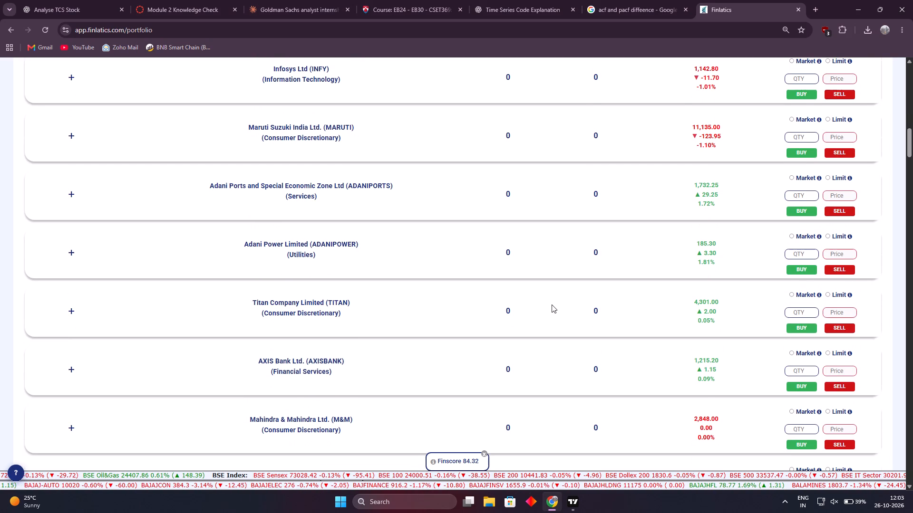
pyautogui.scroll(1, 552, 304)
pyautogui.hotkey('alt', 'Tab')
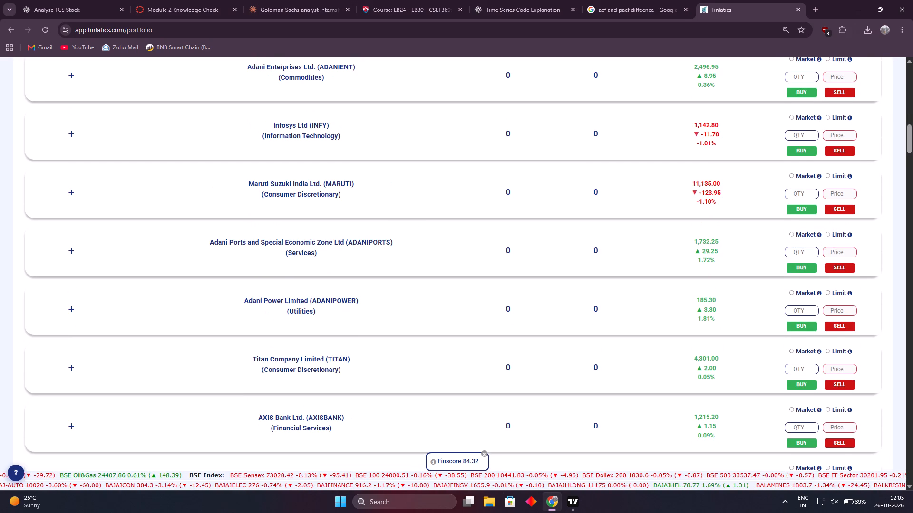
pyautogui.hotkey('alt', 'Tab')
pyautogui.hotkey('alt', 'Tab')
pyautogui.scroll(-1, 525, 271)
# Switch to TradingView, search for "adani ports" and open the ADANIPORTS stock chart.
pyautogui.hotkey('alt', 'Tab')
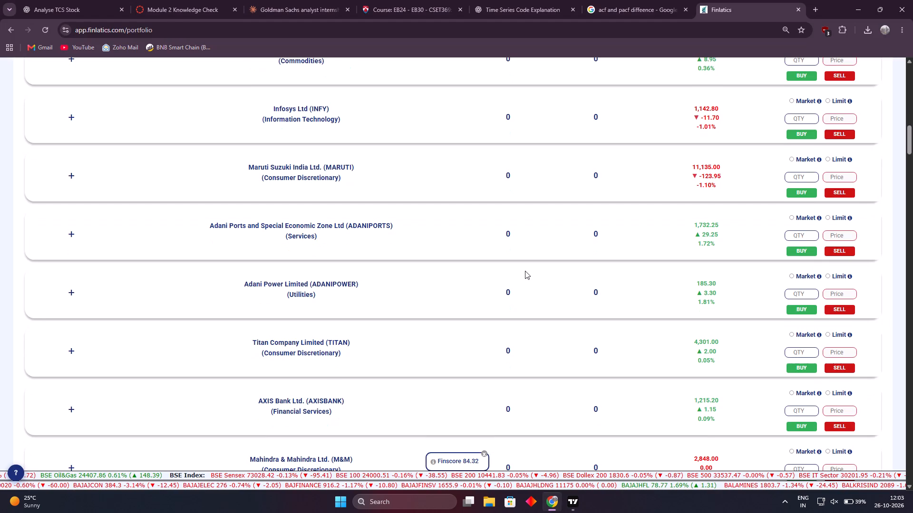
pyautogui.click(57, 28)
pyautogui.write('adani por')
pyautogui.press('BackSpace')
pyautogui.press('BackSpace')
pyautogui.press('BackSpace')
pyautogui.press('BackSpace')
pyautogui.press('BackSpace')
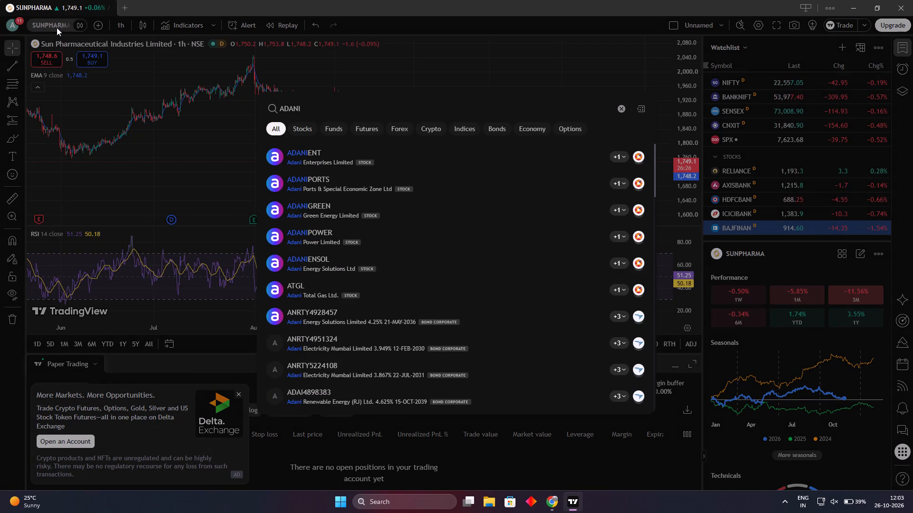
pyautogui.write('po')
pyautogui.press('BackSpace')
pyautogui.press('BackSpace')
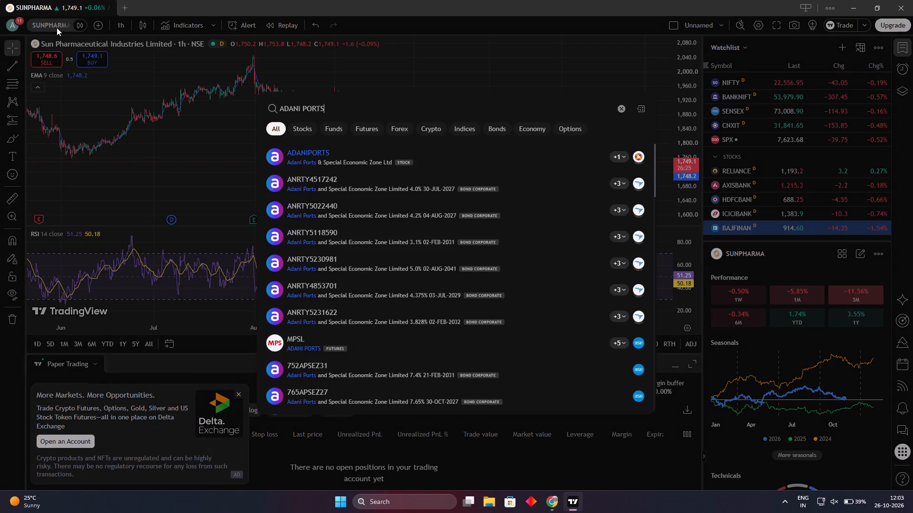
pyautogui.hotkey('alt', 'Tab')
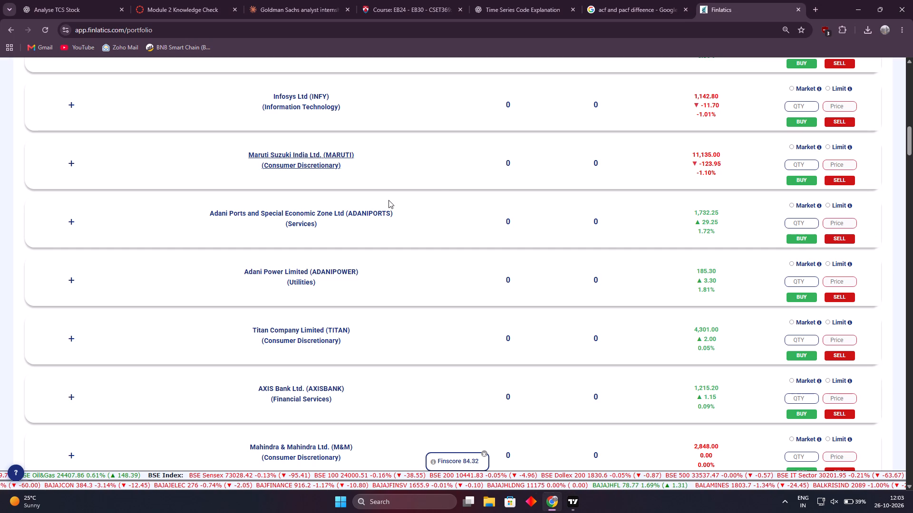
pyautogui.hotkey('alt', 'Tab')
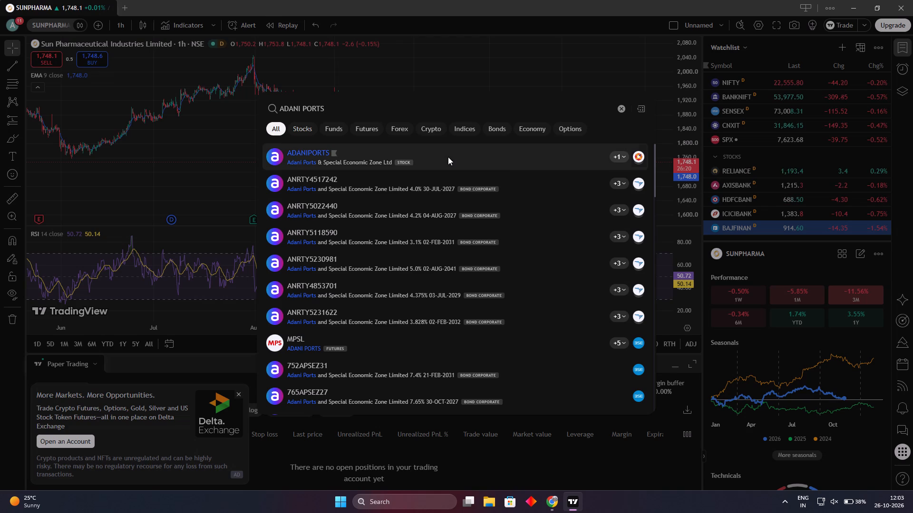
pyautogui.click(448, 157)
# Compare the Adani Ports chart with its Finlatics listing, and open its company status in Finlatics.
pyautogui.hotkey('alt', 'Tab')
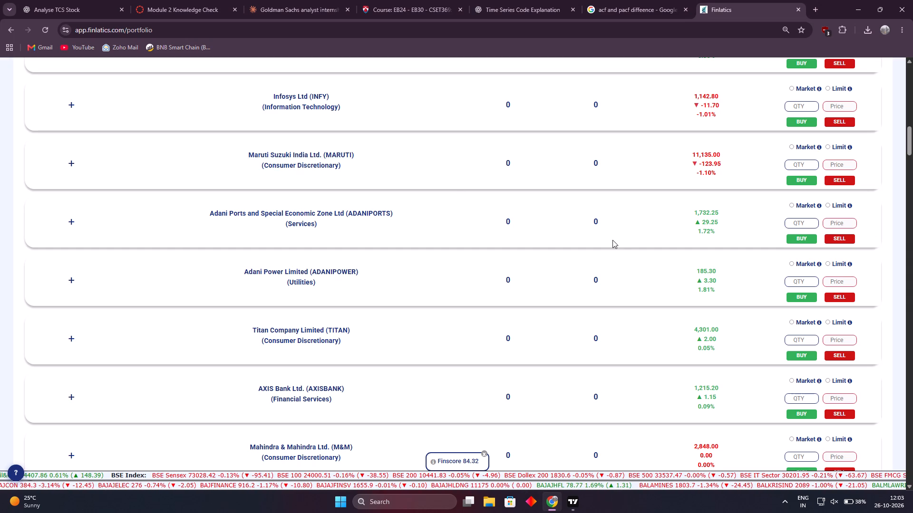
pyautogui.hotkey('alt', 'Tab')
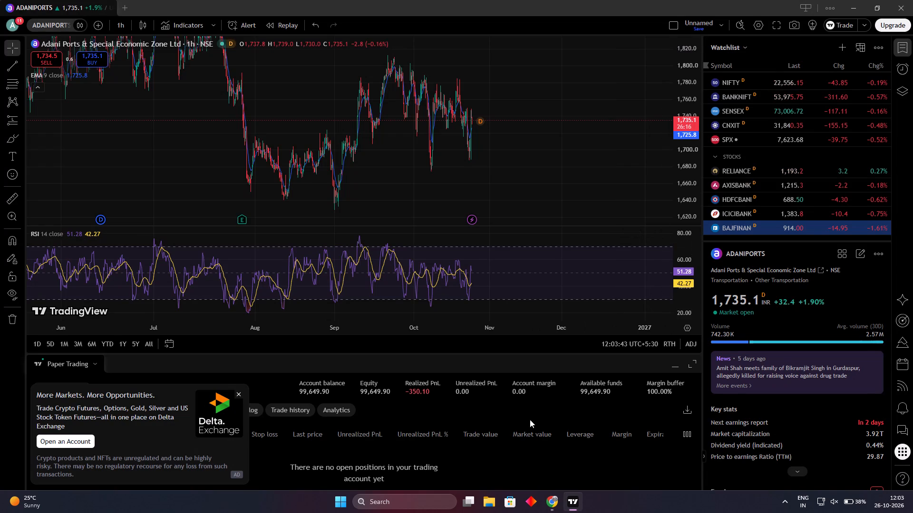
pyautogui.hotkey('alt', 'Tab')
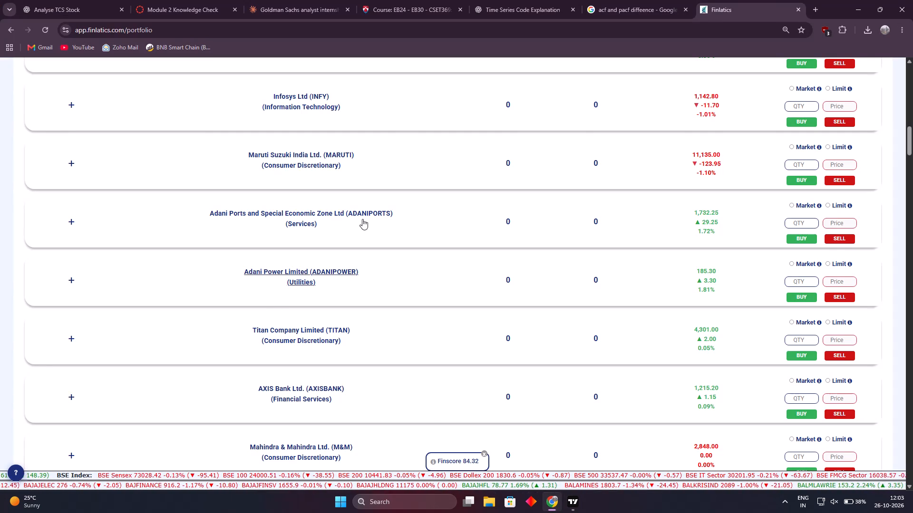
pyautogui.hotkey('alt', 'Tab')
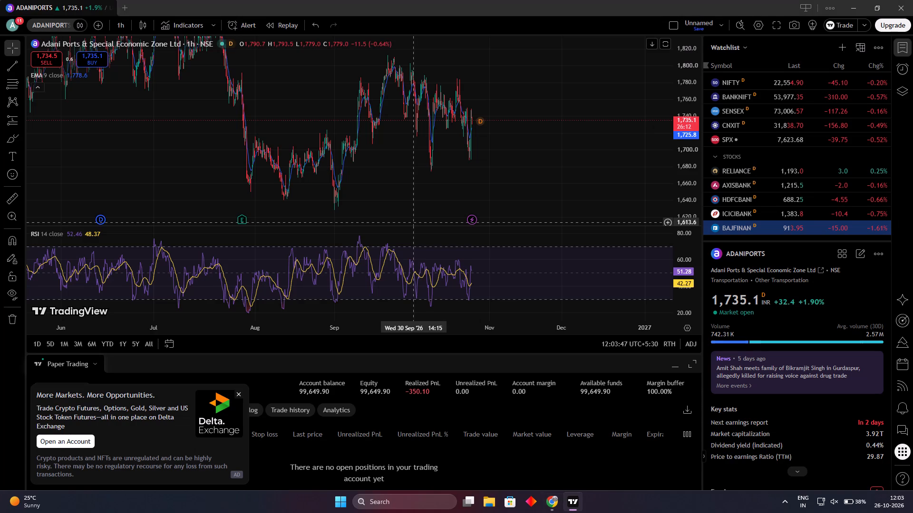
pyautogui.hotkey('alt', 'Tab')
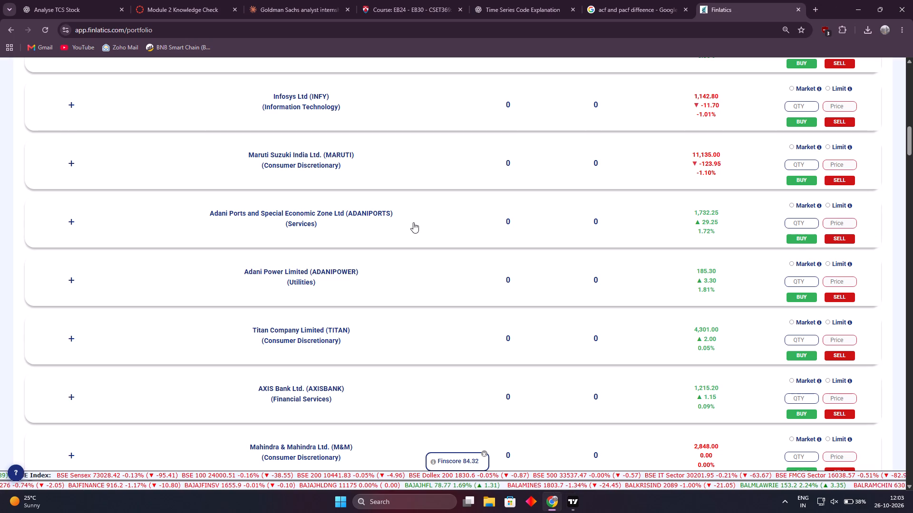
pyautogui.click(369, 214)
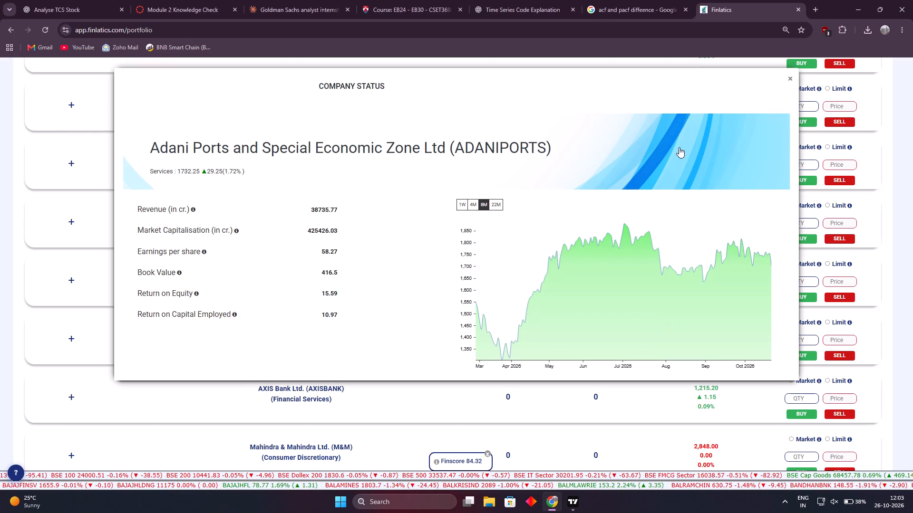
# Examine the Adani Ports key stats in TradingView and compare them with the company status in Finlatics.
pyautogui.hotkey('alt', 'Tab')
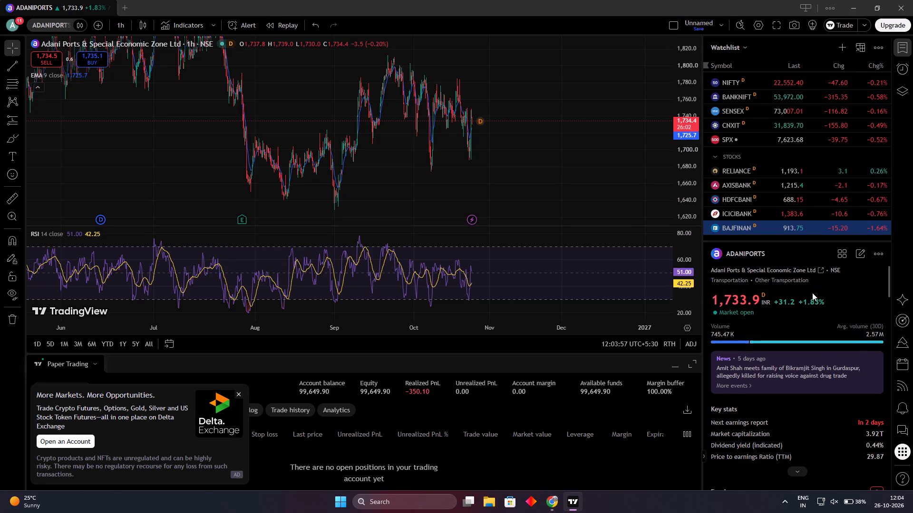
pyautogui.scroll(-1, 812, 293)
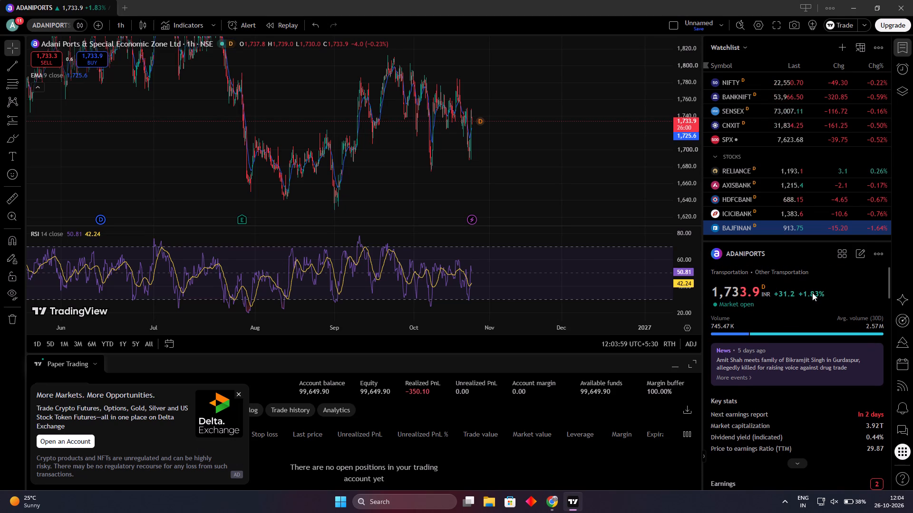
pyautogui.scroll(-2, 812, 293)
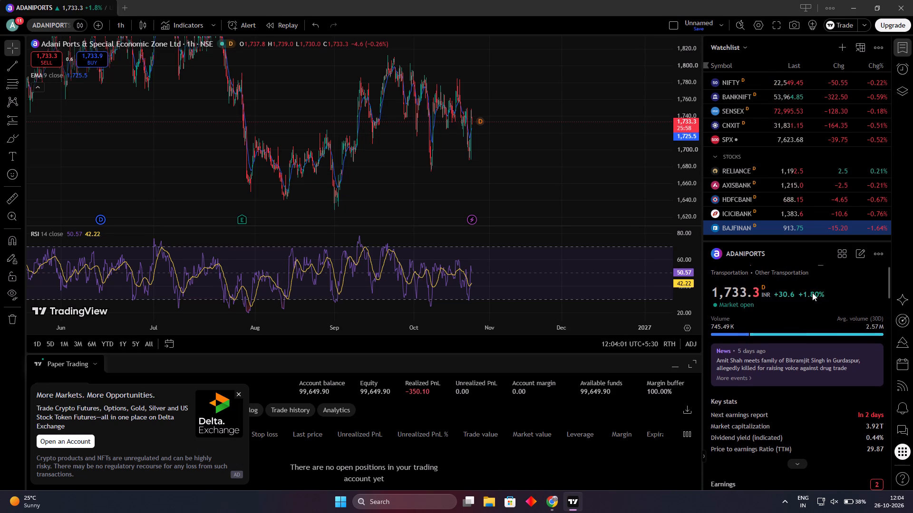
pyautogui.scroll(4, 812, 293)
pyautogui.hotkey('alt', 'Tab')
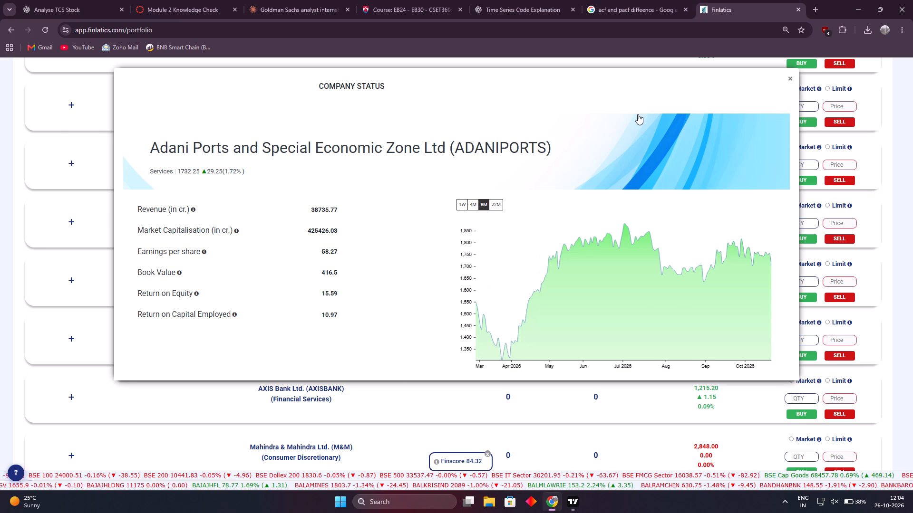
pyautogui.hotkey('alt', 'Tab')
pyautogui.hotkey('alt', 'Tab')
pyautogui.hotkey('alt', 'Tab')
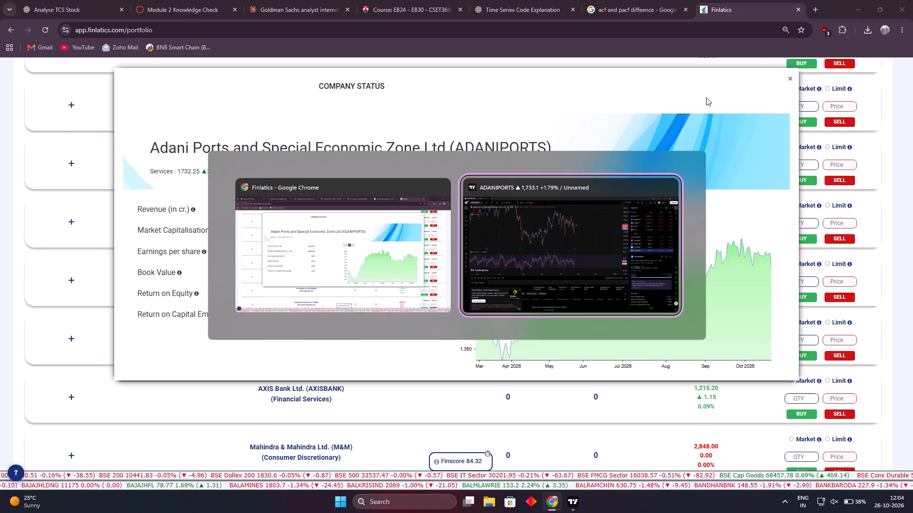
pyautogui.hotkey('alt', 'Tab')
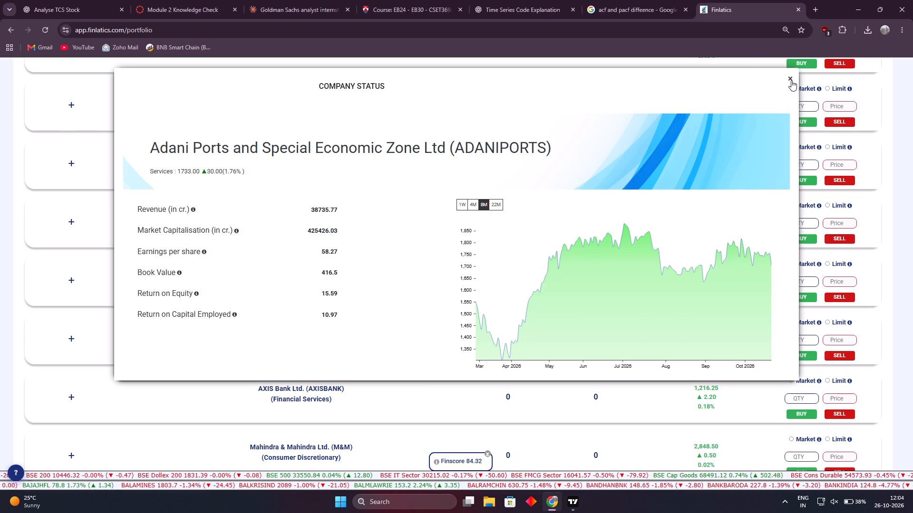
# View the one-week Adani Ports price chart in its Finlatics company status, and compare it with the price history in TradingView.
pyautogui.click(458, 204)
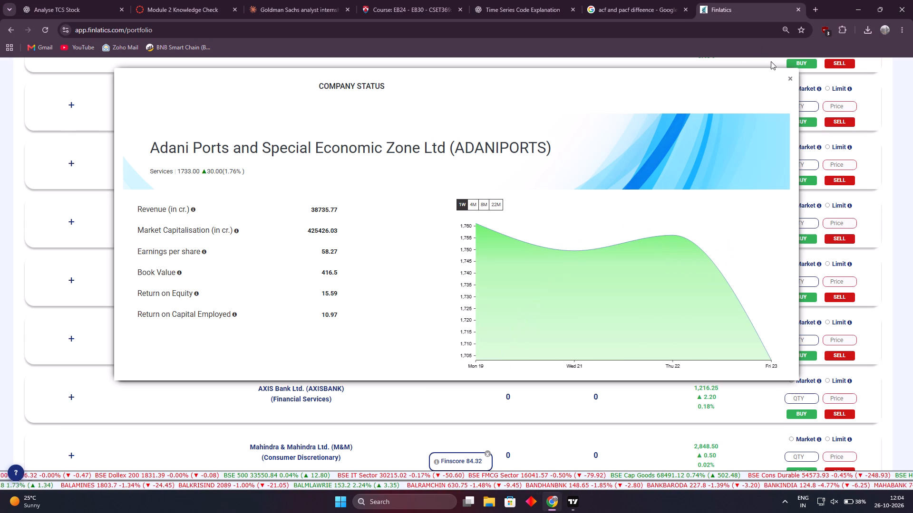
pyautogui.click(788, 79)
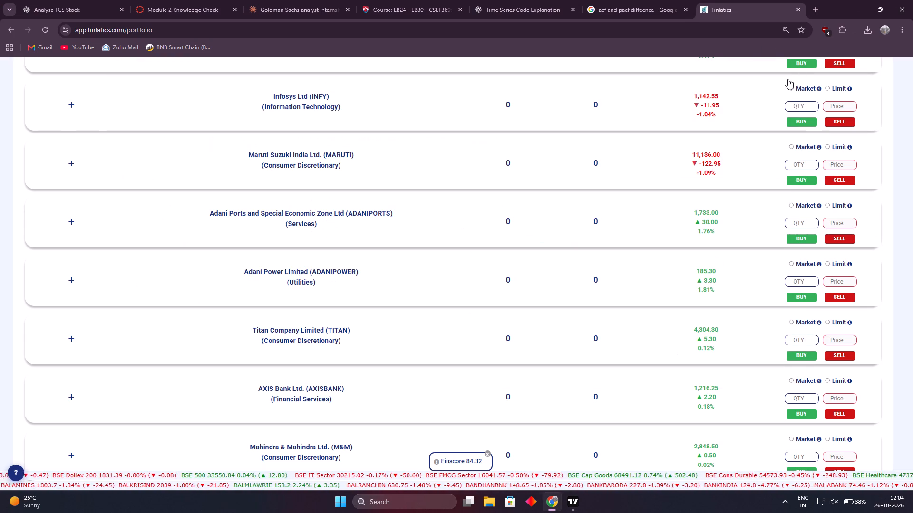
pyautogui.hotkey('alt', 'Tab')
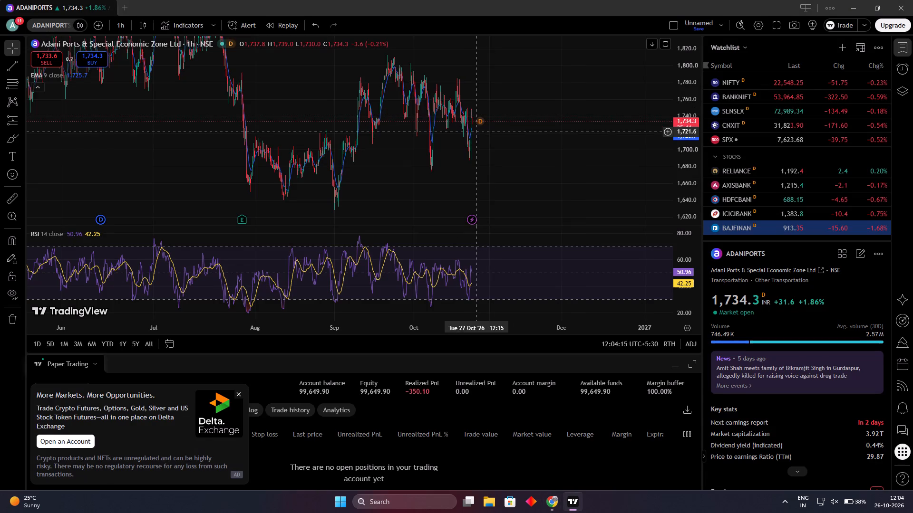
pyautogui.moveTo(522, 147); pyautogui.dragTo(505, 219)
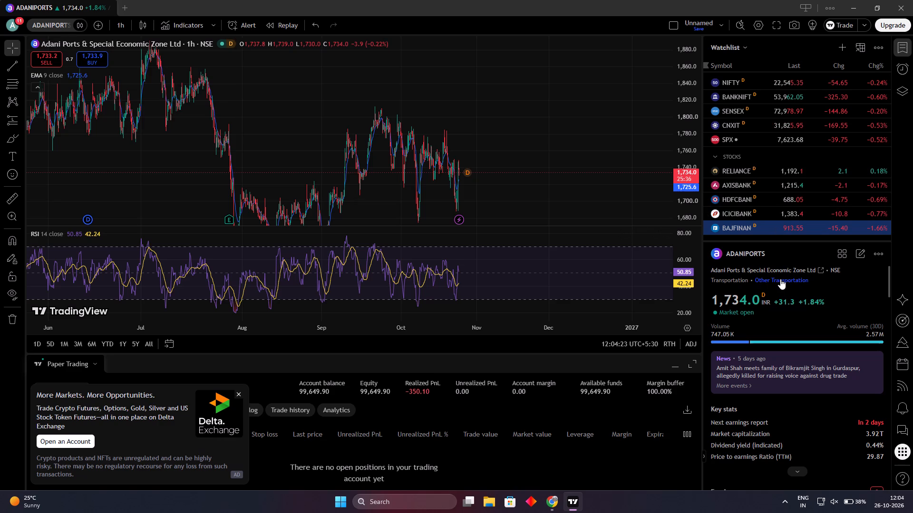
# Check the Finlatics large-cap list for another Adani stock, and open the ADANIPOWER stock chart in TradingView by searching "ADANI POWER".
pyautogui.click(59, 22)
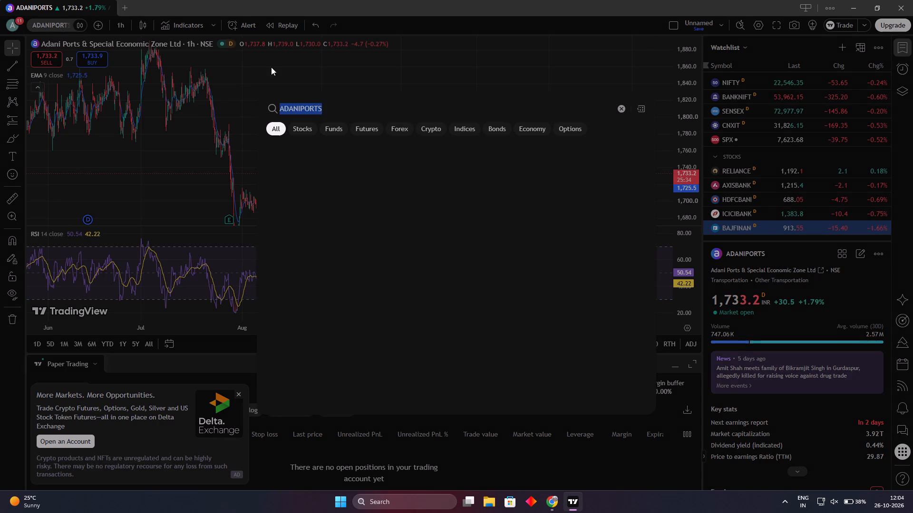
pyautogui.click(337, 108)
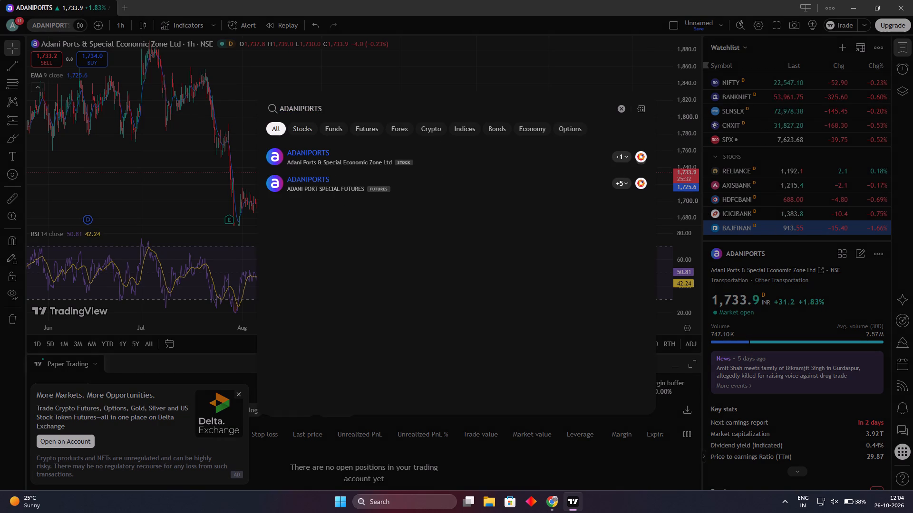
pyautogui.click(440, 39)
pyautogui.hotkey('alt', 'Tab')
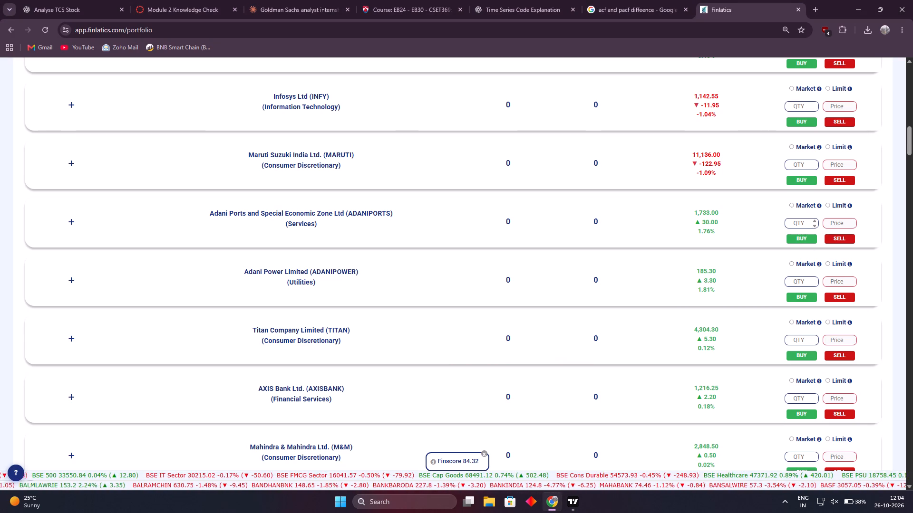
pyautogui.hotkey('alt', 'Tab')
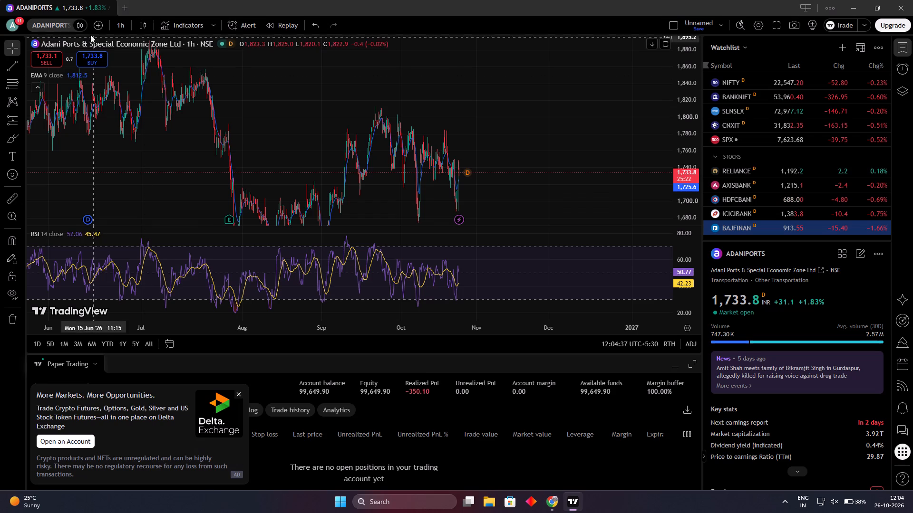
pyautogui.click(56, 25)
pyautogui.write('ADANI POWRT')
pyautogui.press('BackSpace')
pyautogui.press('BackSpace')
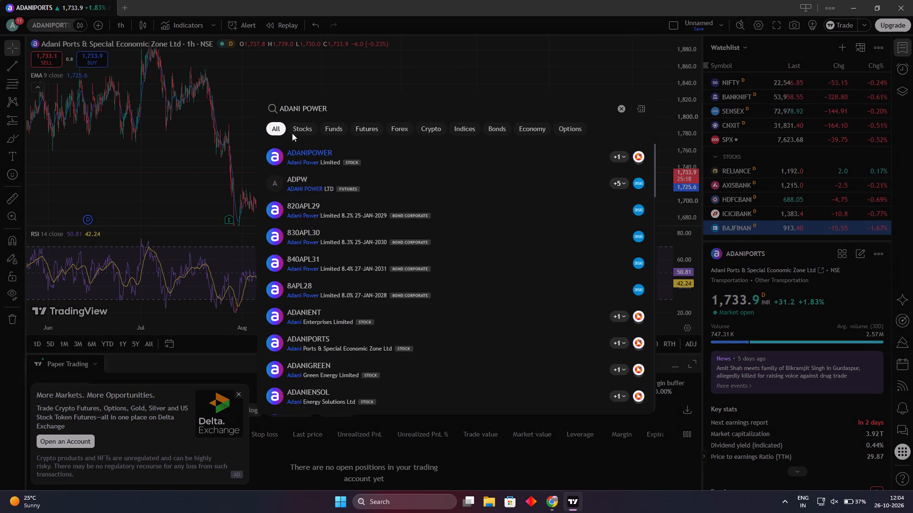
pyautogui.click(378, 158)
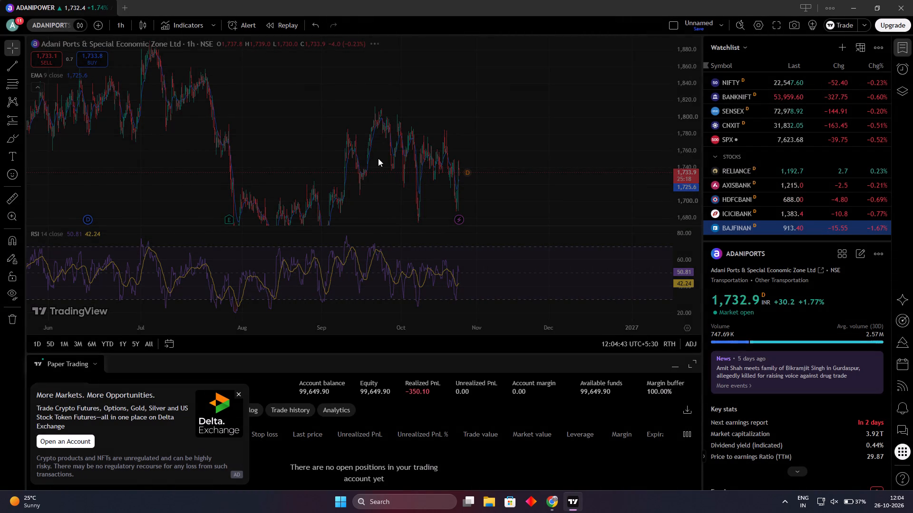
pyautogui.moveTo(495, 192); pyautogui.dragTo(447, 252)
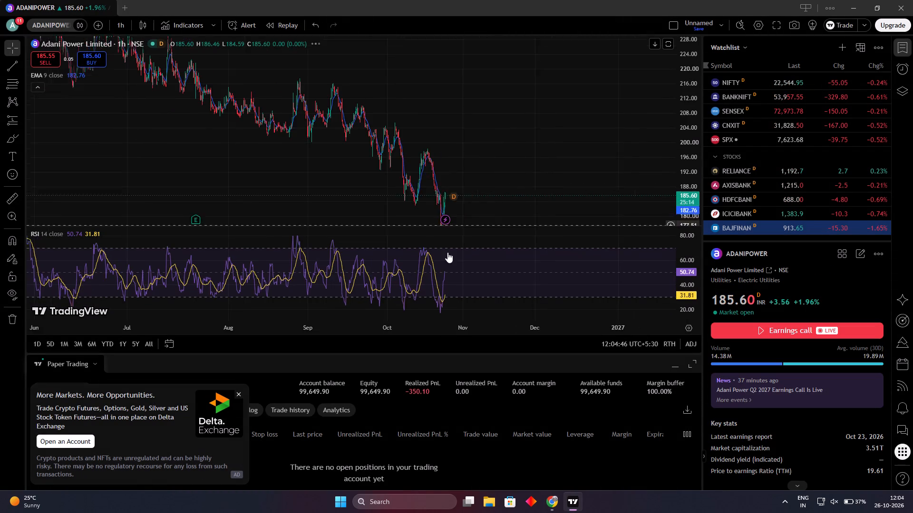
pyautogui.moveTo(447, 252); pyautogui.dragTo(439, 240)
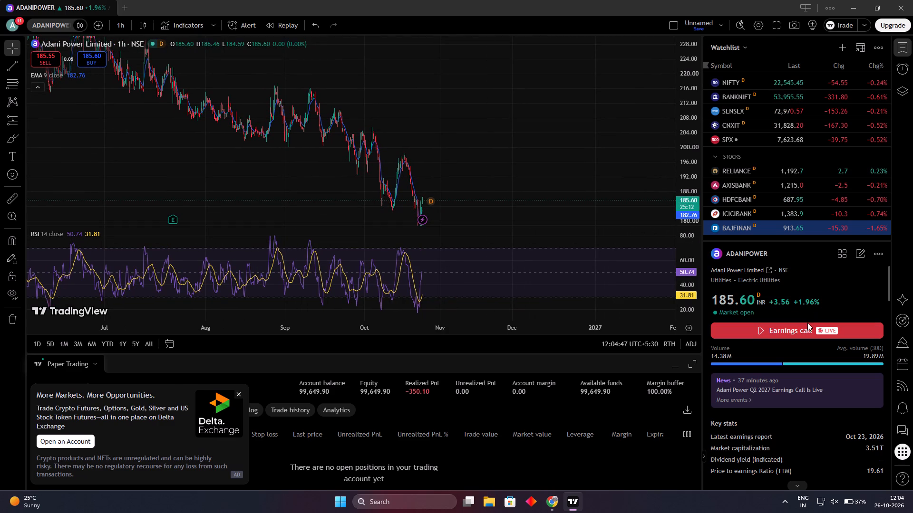
# Open the Adani Power earnings call page, dismiss the plan upgrade offer, read the Q2 FY2027 slides summary, and close the page.
pyautogui.click(765, 329)
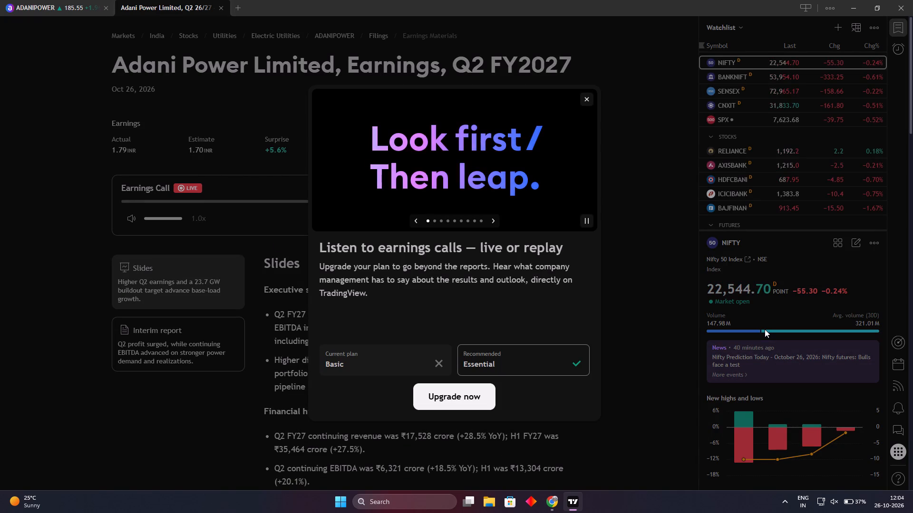
pyautogui.click(582, 104)
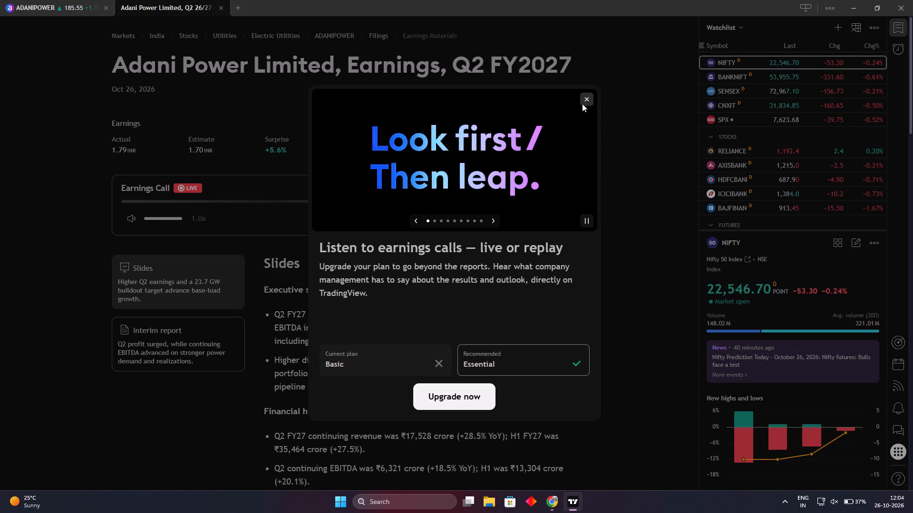
pyautogui.scroll(-2, 609, 233)
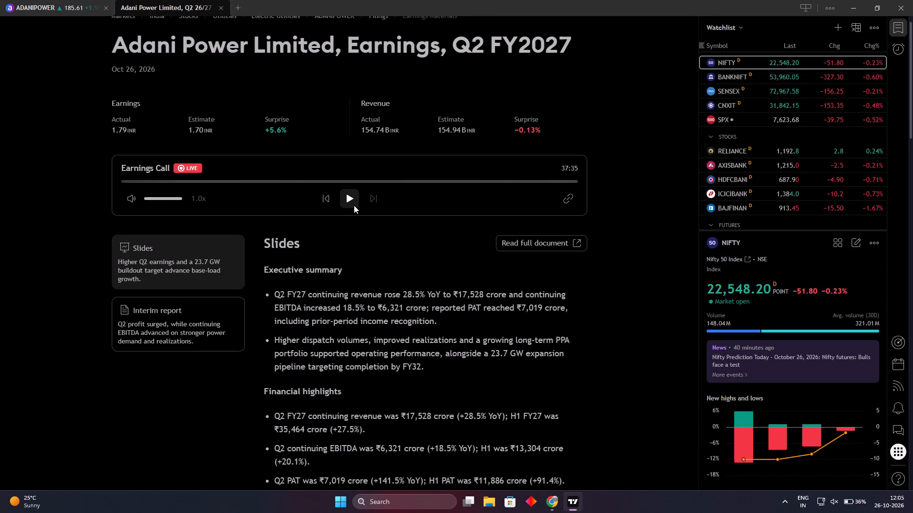
pyautogui.scroll(-1, 390, 294)
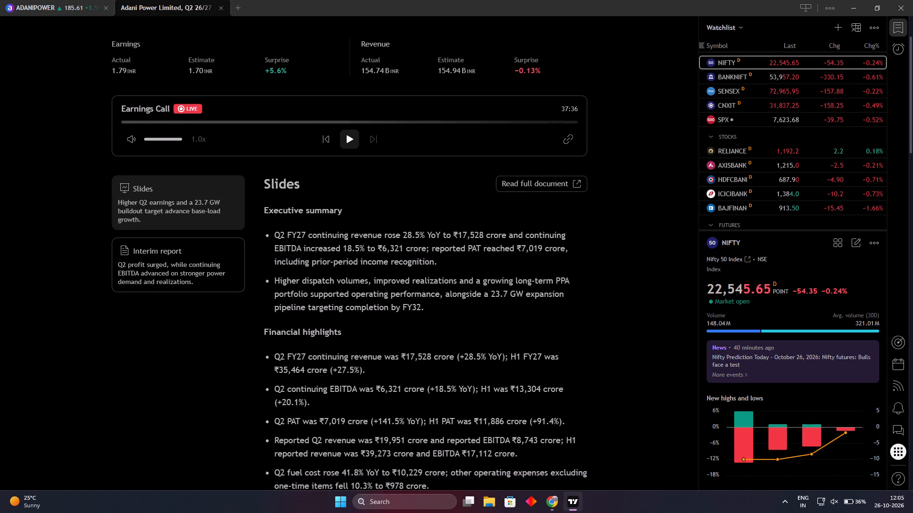
pyautogui.scroll(-1, 390, 294)
pyautogui.scroll(5, 390, 294)
pyautogui.hotkey('ctrl', 'w')
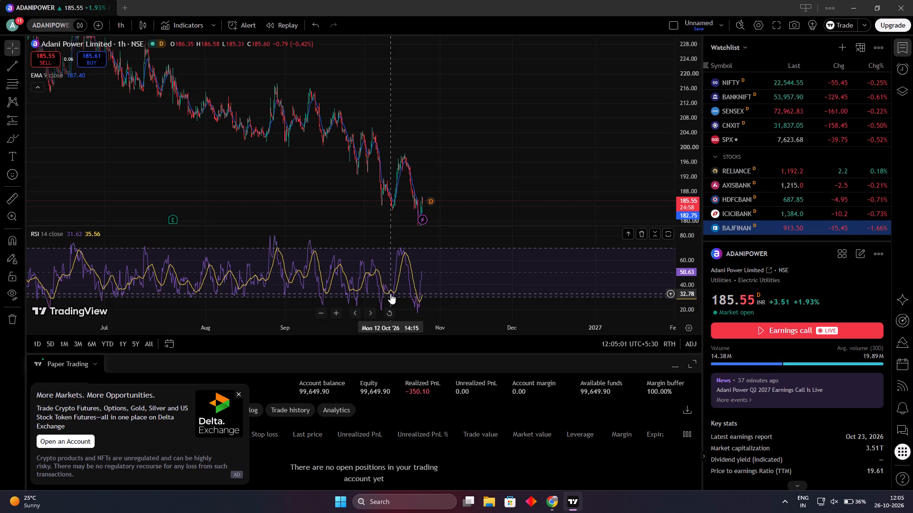
# Switch to Finlatics and set the order quantity for Adani Power Limited to 10.
pyautogui.hotkey('alt', 'Tab')
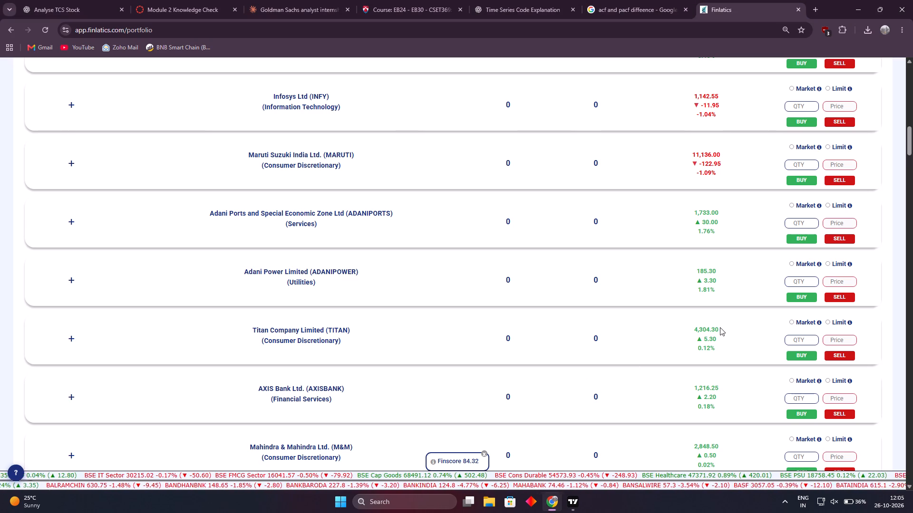
pyautogui.click(796, 285)
pyautogui.write('10')
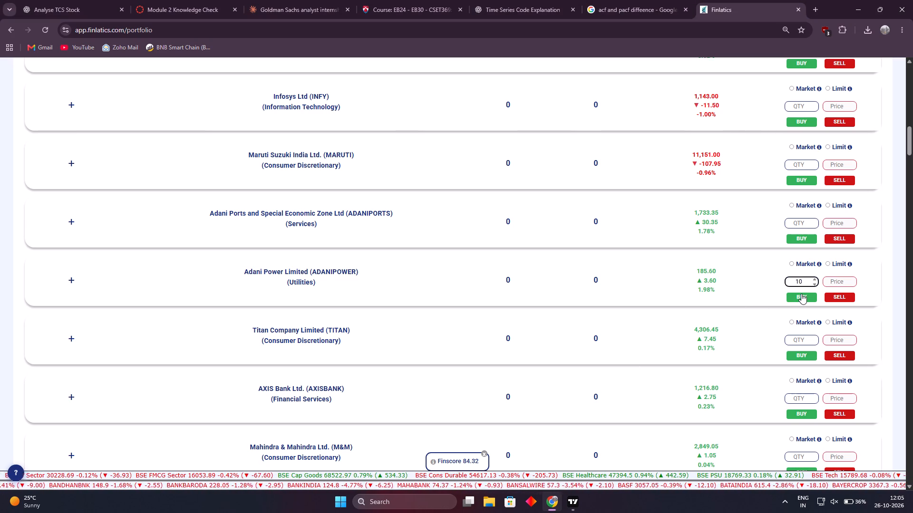
# Examine Adani Power's technical and analyst ratings, performance and seasonals in TradingView.
pyautogui.hotkey('alt', 'Tab')
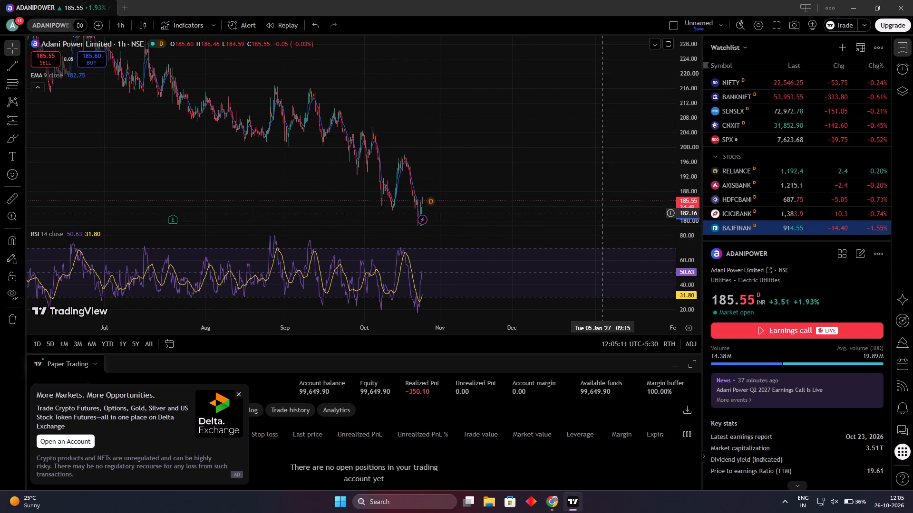
pyautogui.scroll(-10, 854, 313)
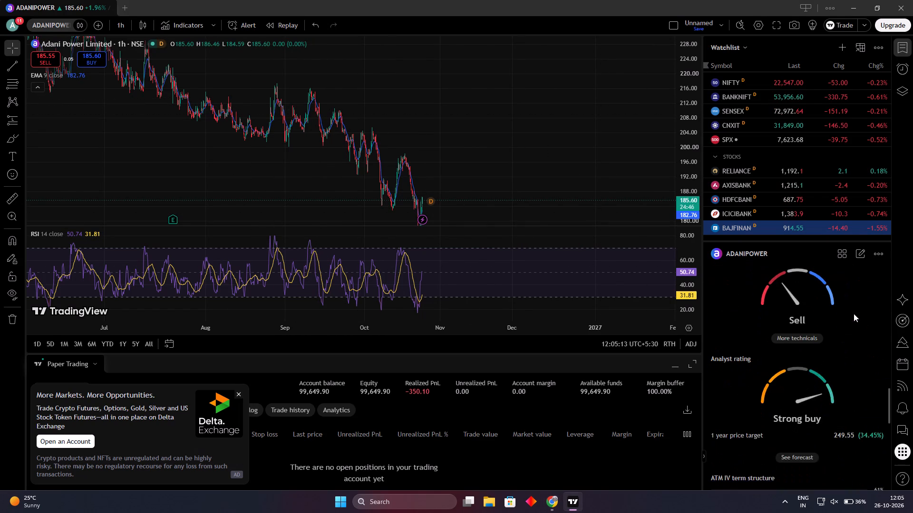
pyautogui.scroll(4, 854, 313)
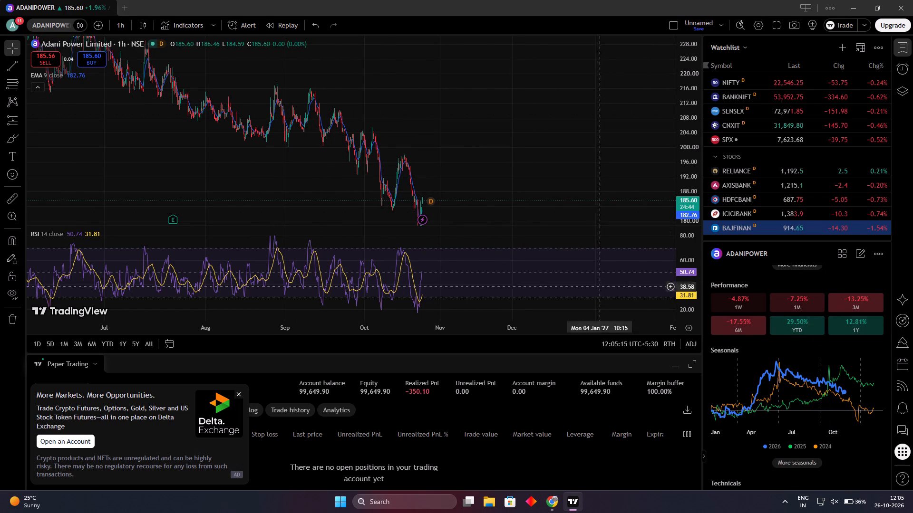
# In Finlatics, buy Adani Power as a Market trade, entering 177 as the stop-loss price and submitting the COMPANY FUNDAMENTALS revenue and profitability growth rationale.
pyautogui.hotkey('alt', 'Tab')
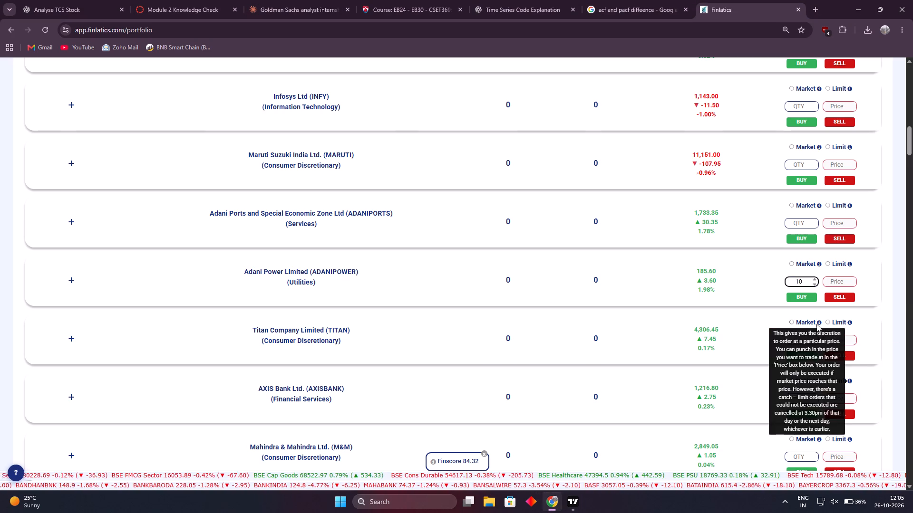
pyautogui.moveTo(793, 265); pyautogui.dragTo(798, 296)
pyautogui.click(798, 296)
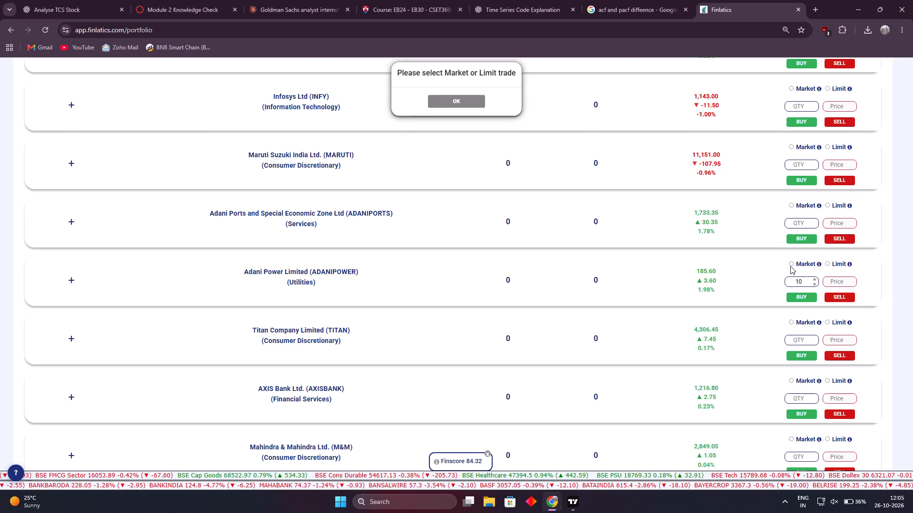
pyautogui.click(789, 262)
pyautogui.click(794, 299)
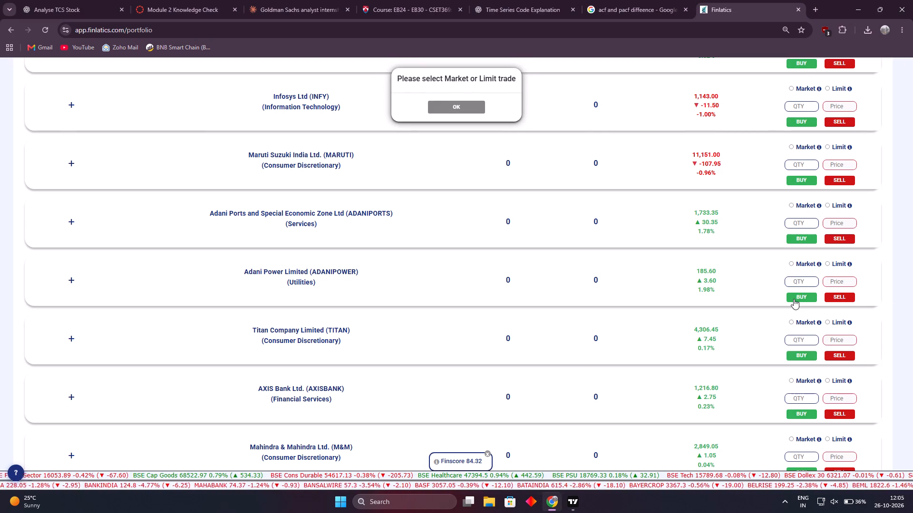
pyautogui.click(563, 170)
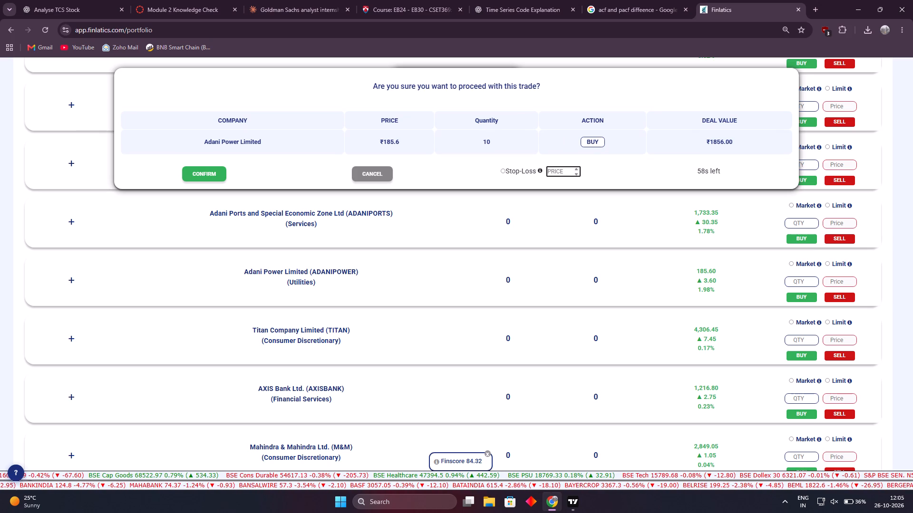
pyautogui.write('175')
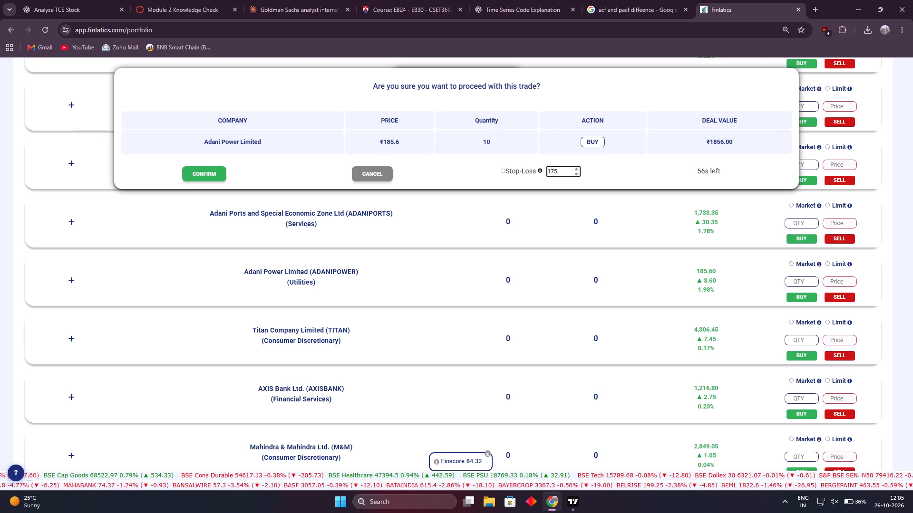
pyautogui.press('BackSpace')
pyautogui.press('7')
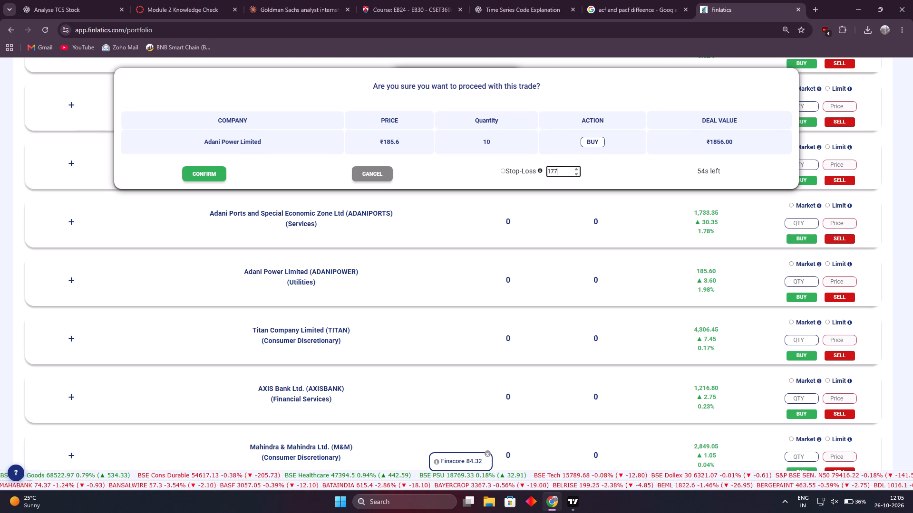
pyautogui.click(196, 172)
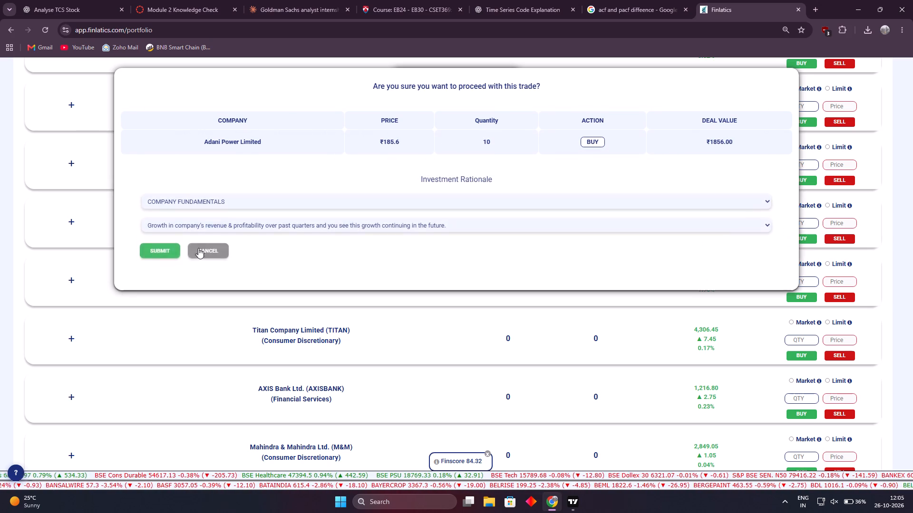
pyautogui.click(149, 254)
pyautogui.click(152, 263)
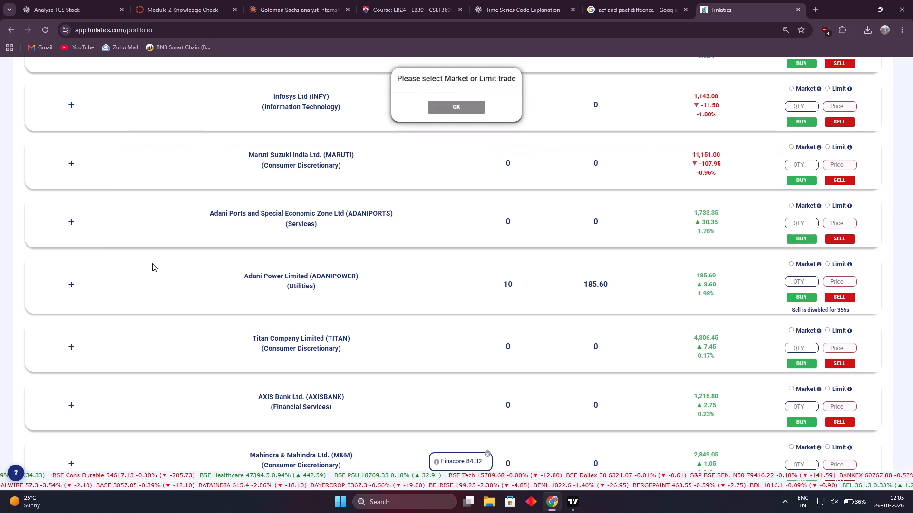
pyautogui.click(442, 109)
# Open My Portfolio Performance and review the holdings' AI portfolio improvement, proportion, and profit or loss.
pyautogui.scroll(11, 421, 185)
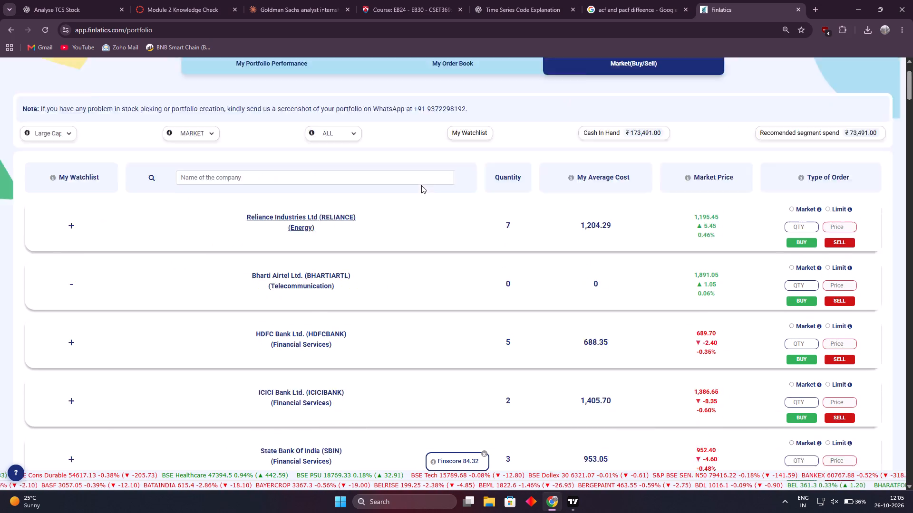
pyautogui.click(254, 139)
pyautogui.scroll(-1, 520, 373)
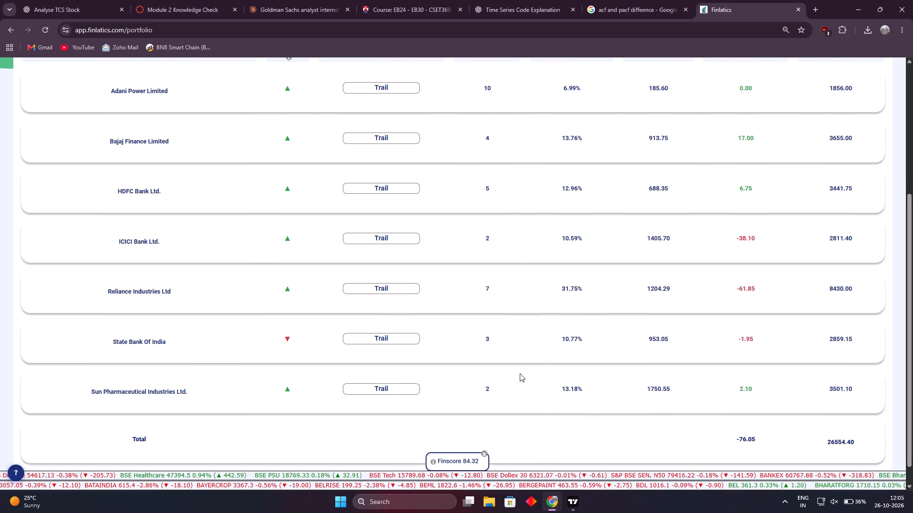
pyautogui.scroll(-2, 520, 373)
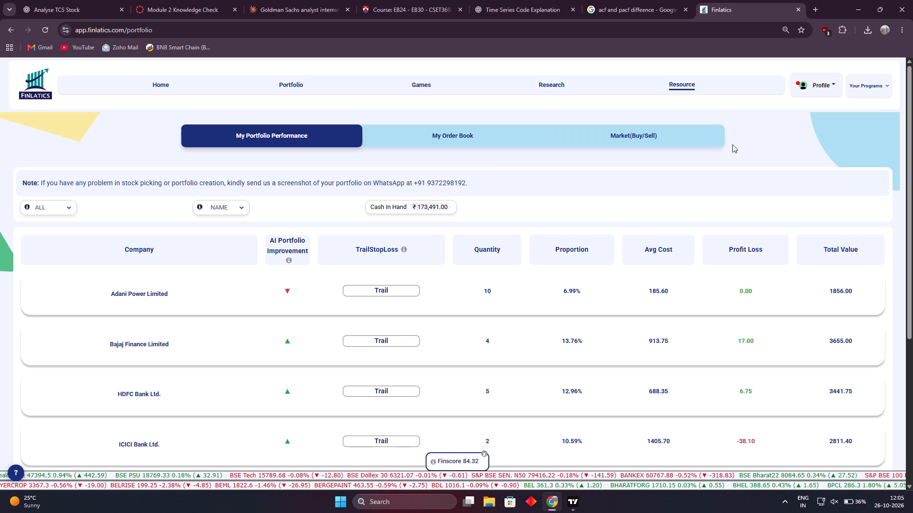
pyautogui.click(748, 157)
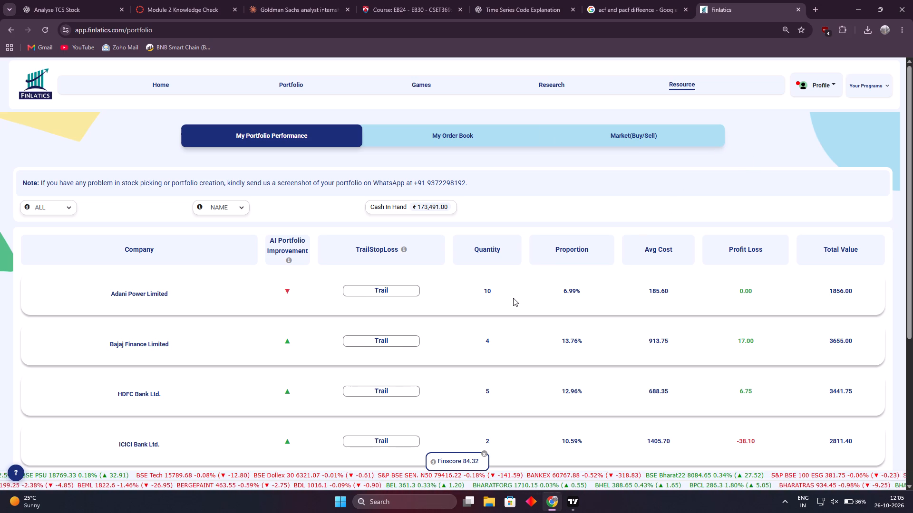
# Switch to TradingView and examine Adani Power's hourly price chart, focusing on the September and October price action and RSI.
pyautogui.hotkey('alt', 'Tab')
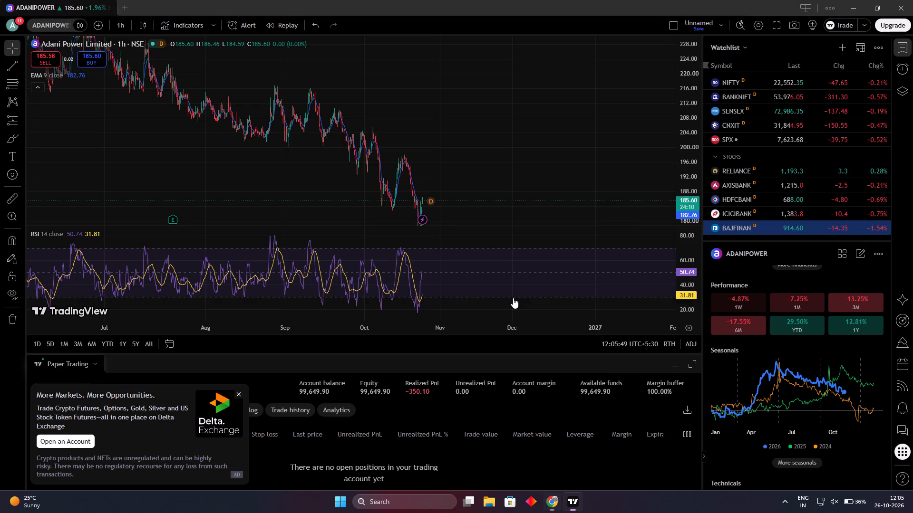
pyautogui.scroll(7, 787, 329)
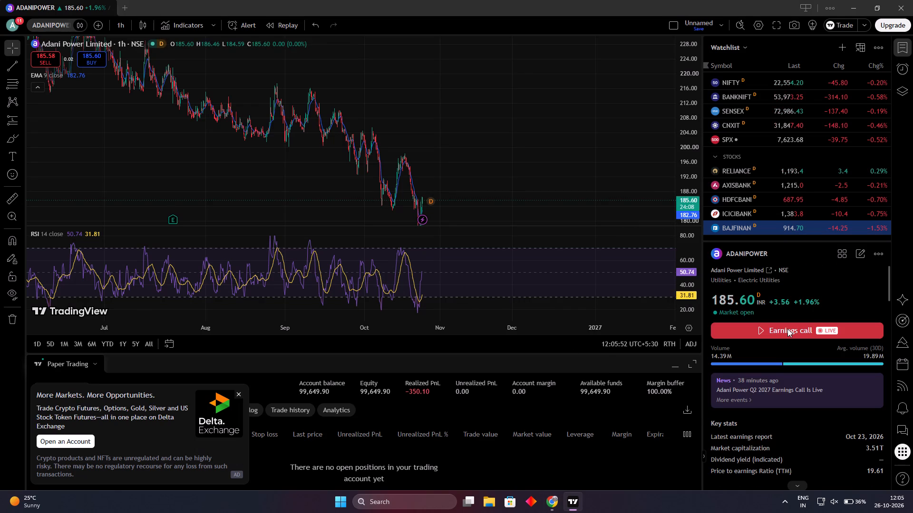
pyautogui.hotkey('alt', 'Tab')
pyautogui.hotkey('alt', 'Tab')
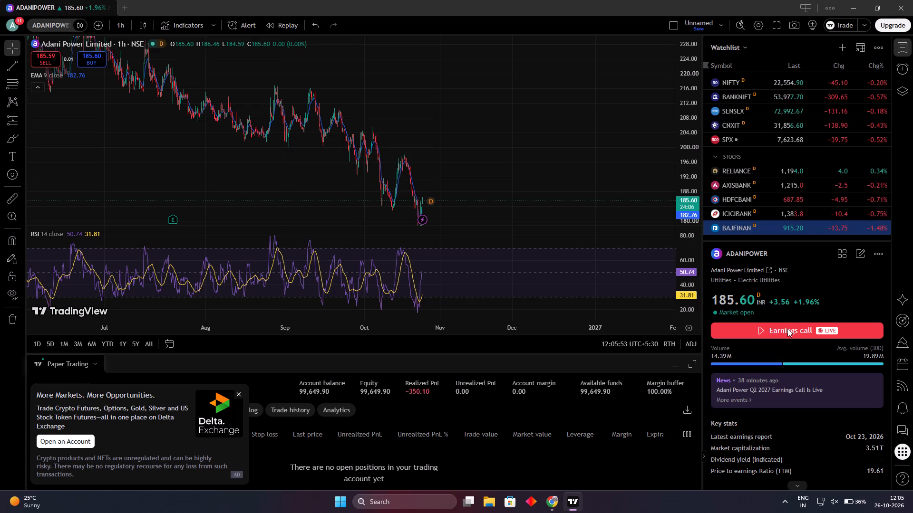
pyautogui.click(818, 277)
pyautogui.hotkey('alt', 'Tab')
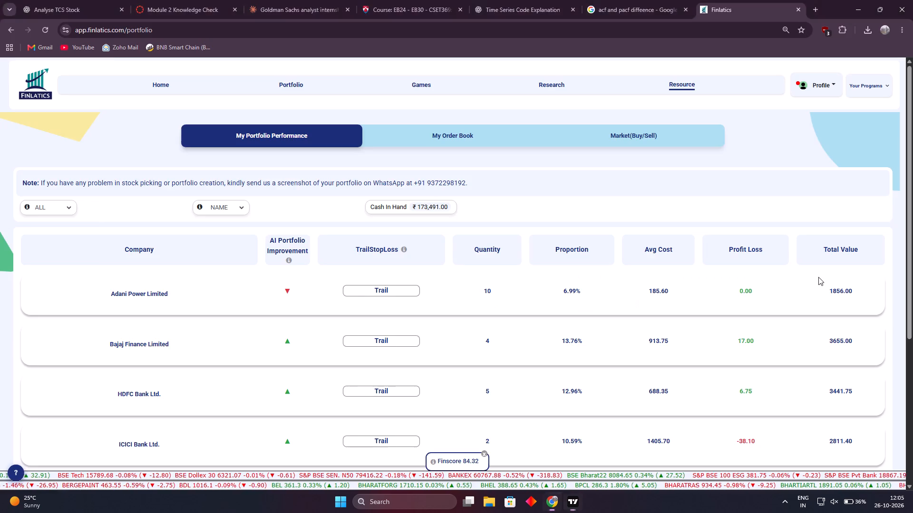
pyautogui.hotkey('alt', 'Tab')
pyautogui.moveTo(486, 152); pyautogui.dragTo(403, 160)
pyautogui.scroll(2, 363, 220)
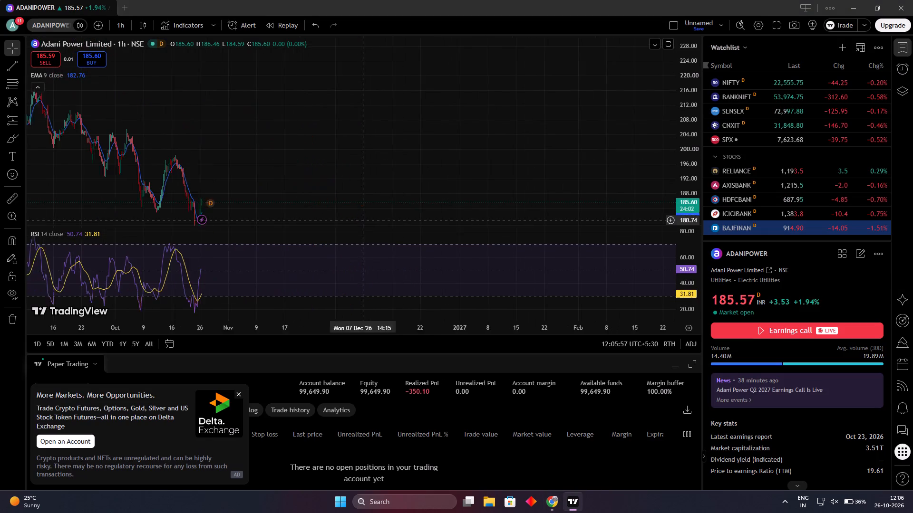
pyautogui.scroll(2, 363, 220)
pyautogui.moveTo(254, 169); pyautogui.dragTo(508, 134)
pyautogui.moveTo(691, 153); pyautogui.dragTo(699, 120)
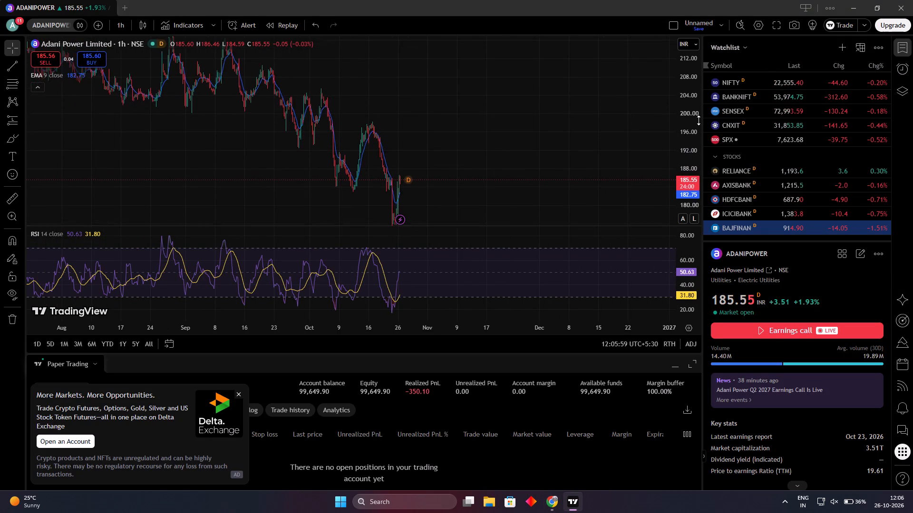
pyautogui.moveTo(699, 120); pyautogui.dragTo(714, 50)
pyautogui.moveTo(699, 76); pyautogui.dragTo(693, 124)
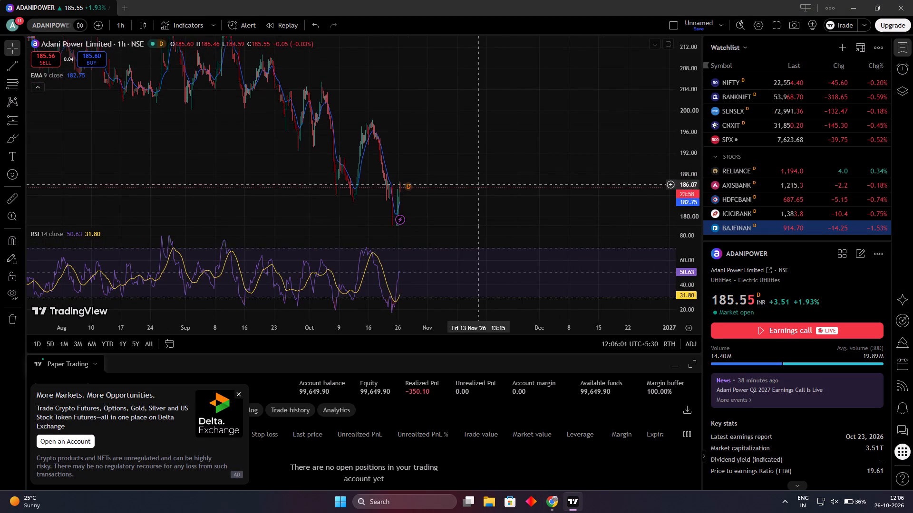
pyautogui.moveTo(463, 180); pyautogui.dragTo(444, 151)
# In Finlatics, open the Market(Buy/Sell) section and look through the large-cap stocks as far as JSW Steel for another candidate.
pyautogui.hotkey('alt', 'Tab')
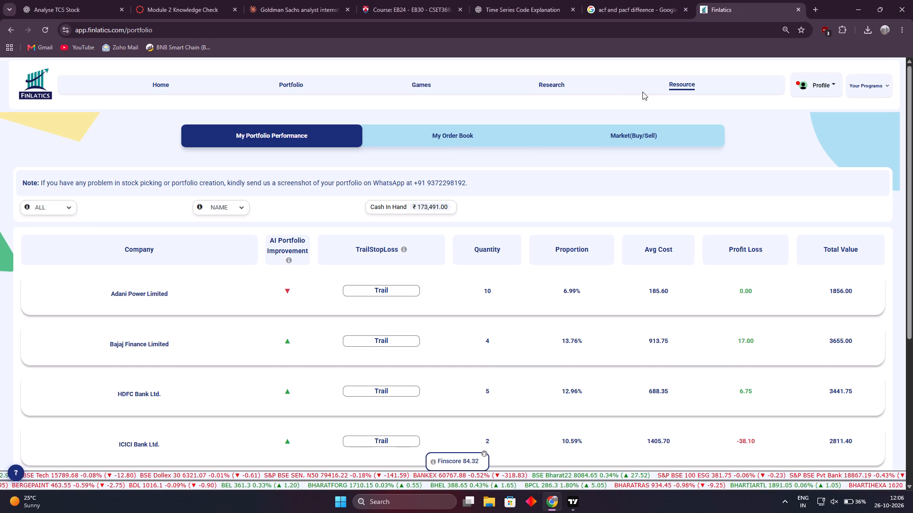
pyautogui.click(611, 138)
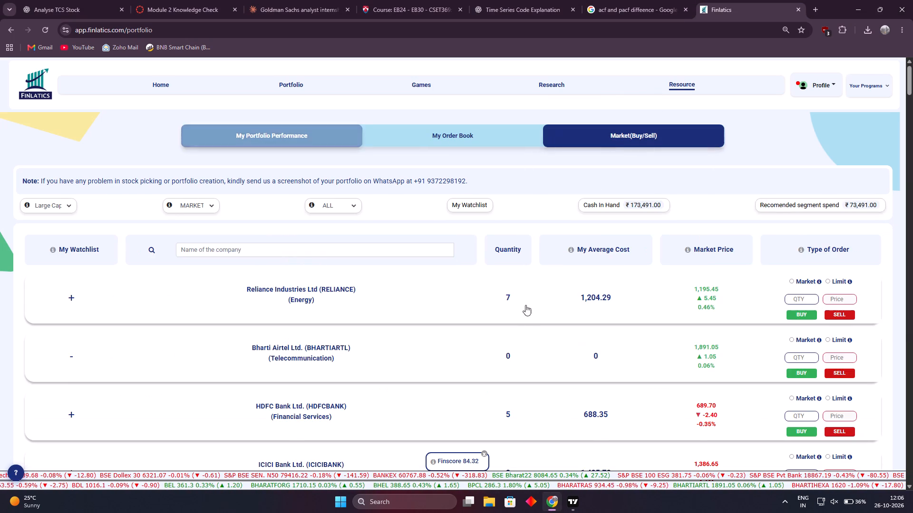
pyautogui.scroll(-11, 520, 312)
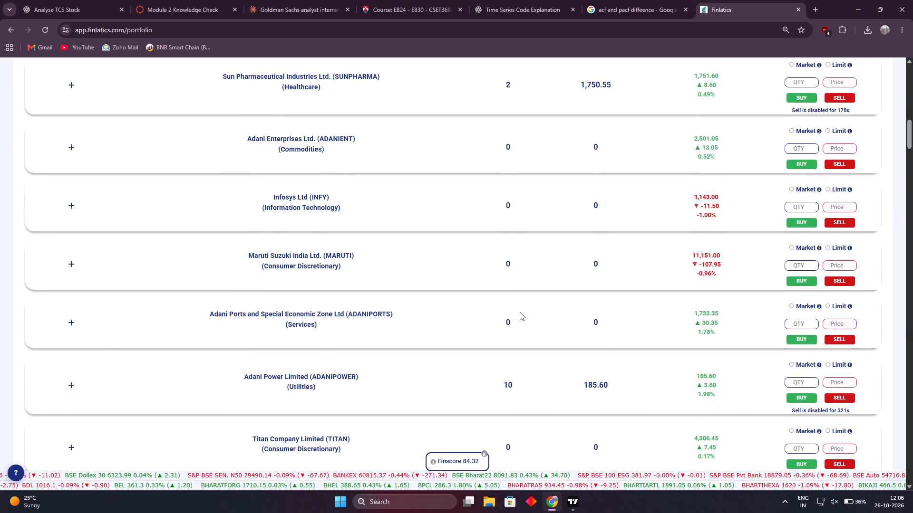
pyautogui.scroll(-1, 520, 312)
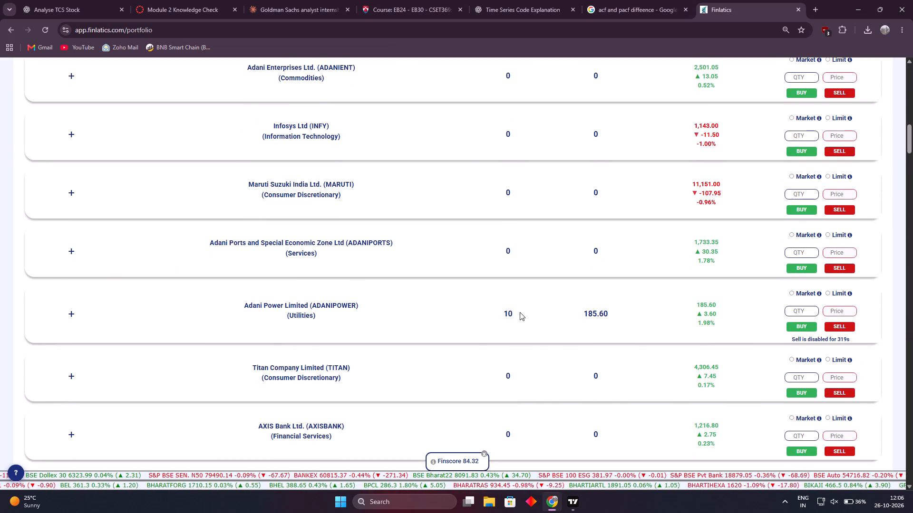
pyautogui.scroll(-3, 520, 312)
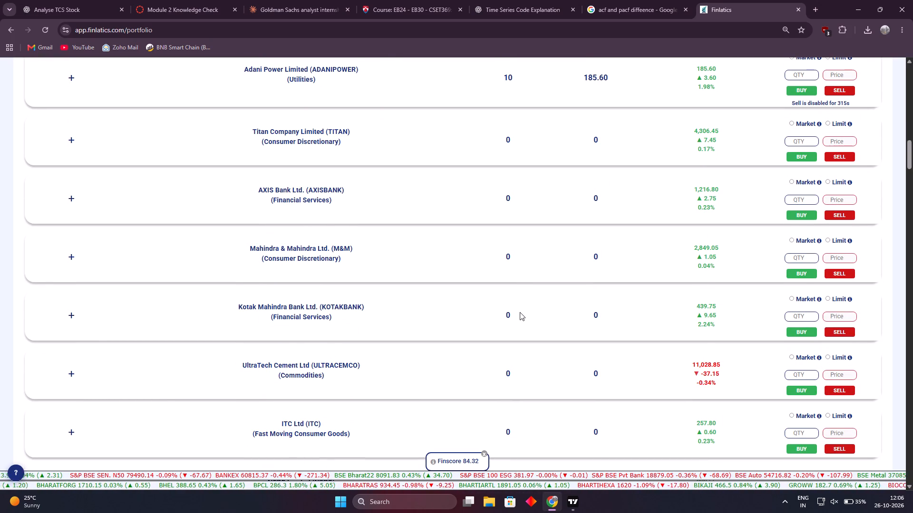
pyautogui.scroll(-3, 520, 312)
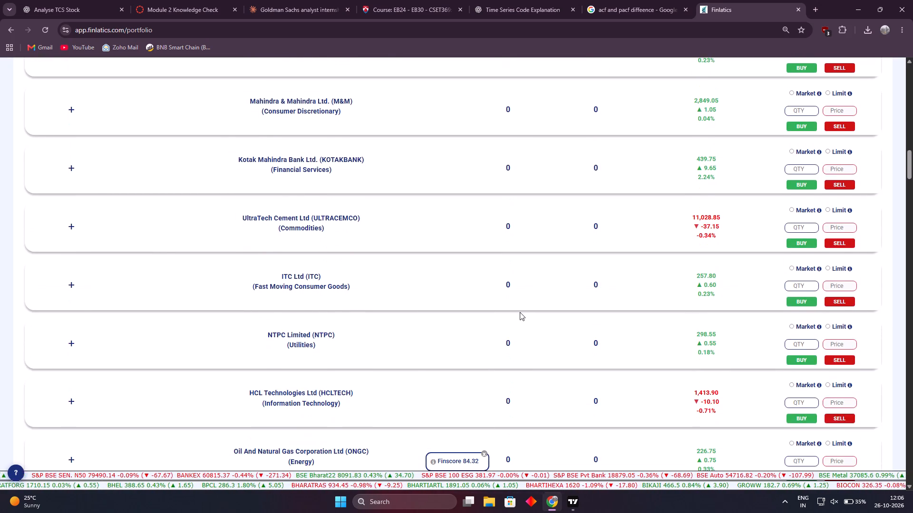
pyautogui.scroll(-4, 520, 312)
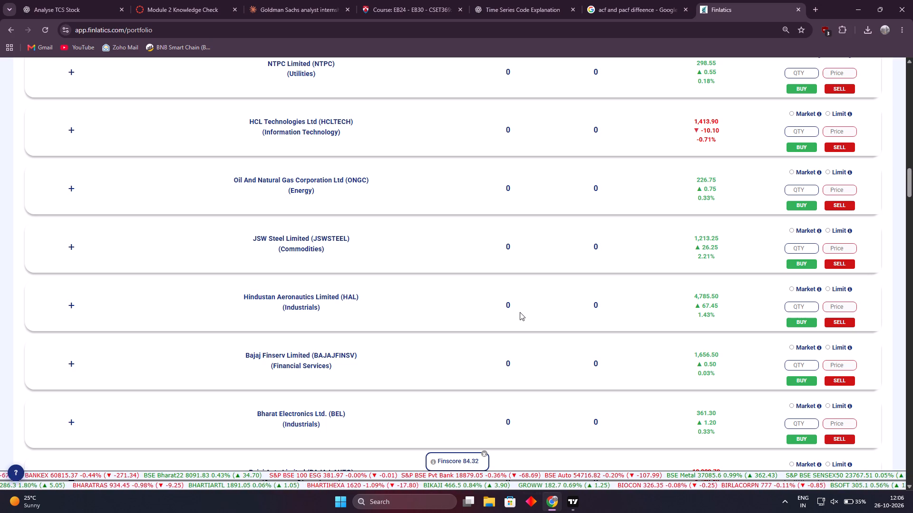
# Switch to TradingView, search for JSW Steel and load the JSWSTEEL stock chart.
pyautogui.hotkey('alt', 'Tab')
pyautogui.click(61, 25)
pyautogui.write('JSW')
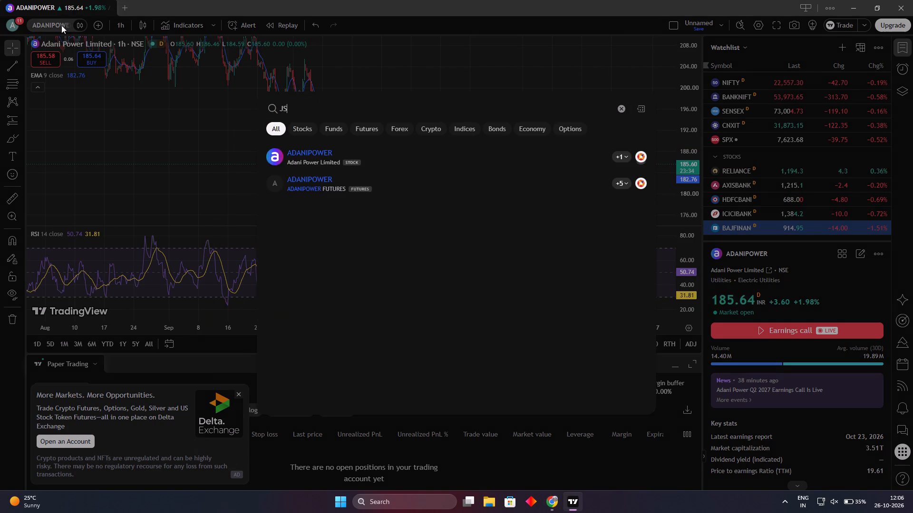
pyautogui.click(345, 153)
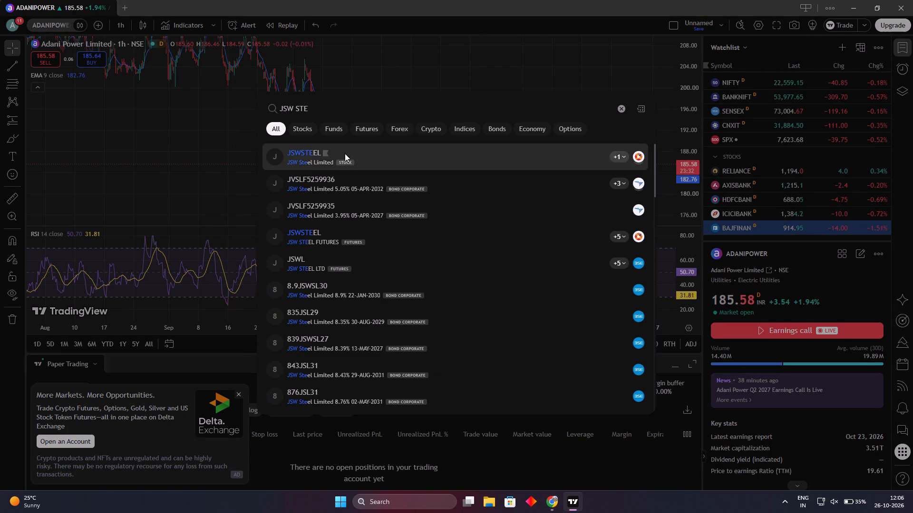
# Examine JSW Steel's price history since April and RSI, along with its technical rating, performance, financials and key stats.
pyautogui.hotkey('alt', 'Tab')
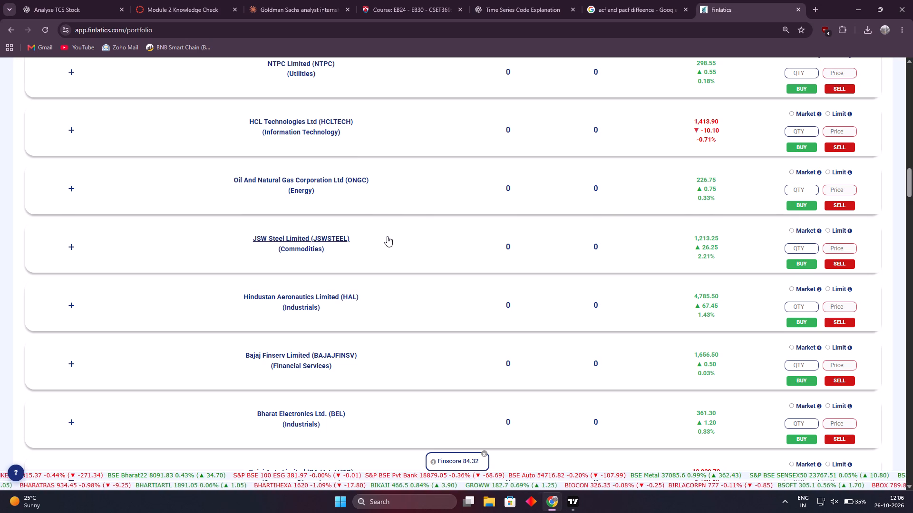
pyautogui.hotkey('alt', 'Tab')
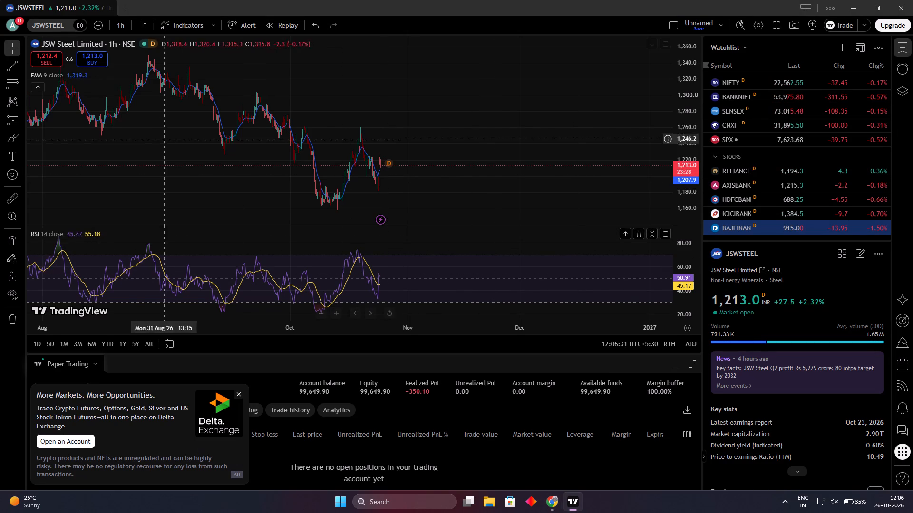
pyautogui.scroll(-1, 438, 177)
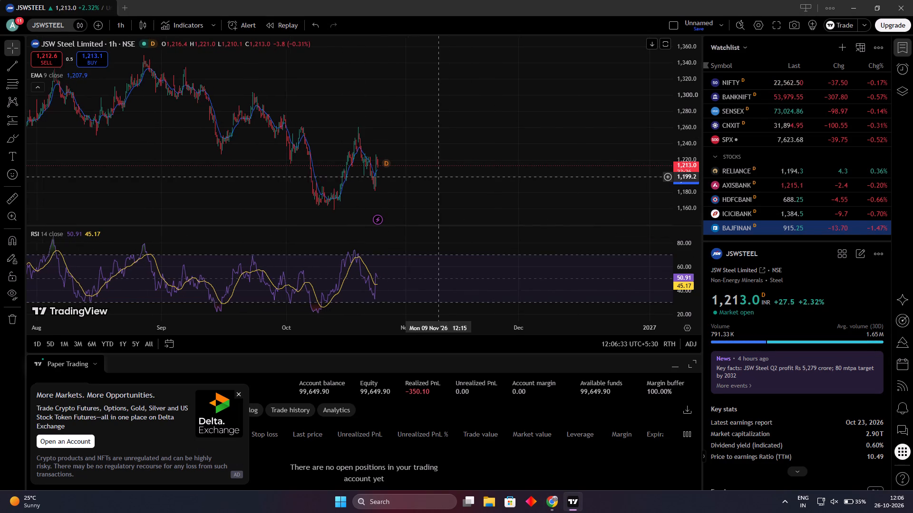
pyautogui.scroll(-2, 438, 177)
pyautogui.moveTo(317, 190); pyautogui.dragTo(388, 187)
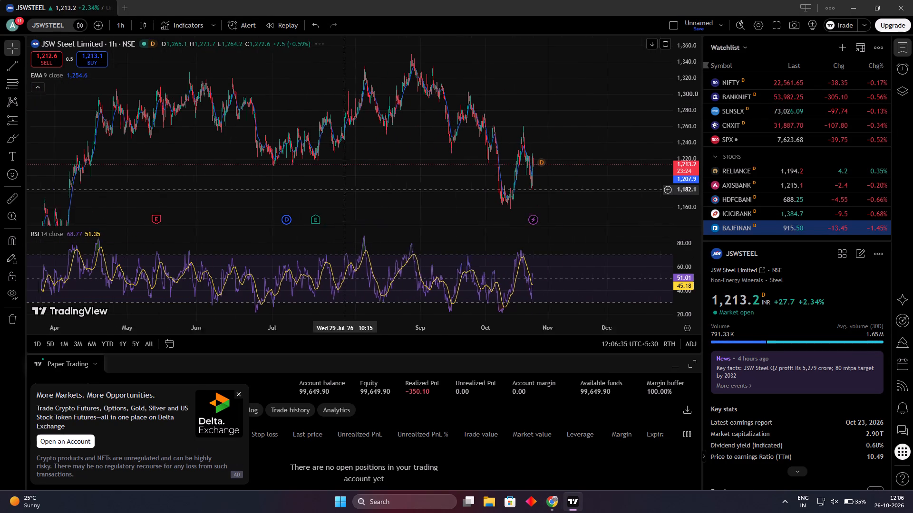
pyautogui.moveTo(388, 187); pyautogui.dragTo(395, 186)
pyautogui.moveTo(395, 186); pyautogui.dragTo(154, 205)
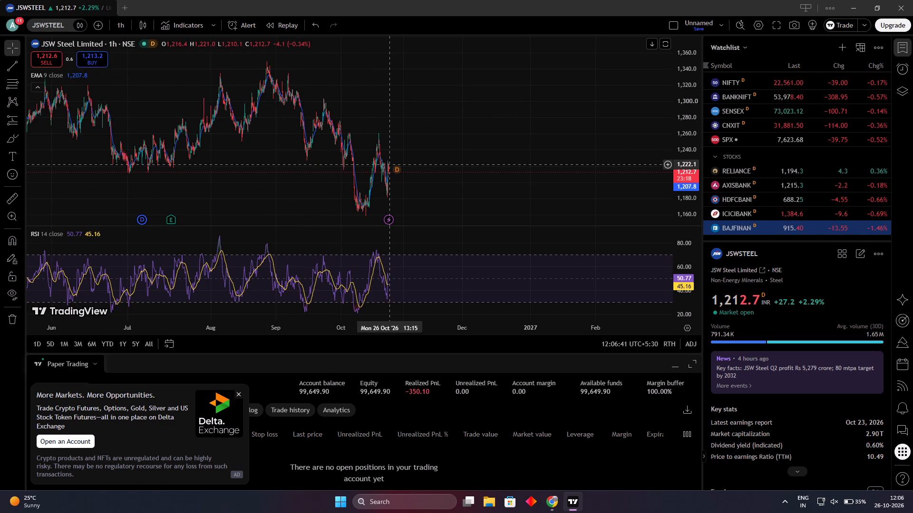
pyautogui.hotkey('alt', 'Tab')
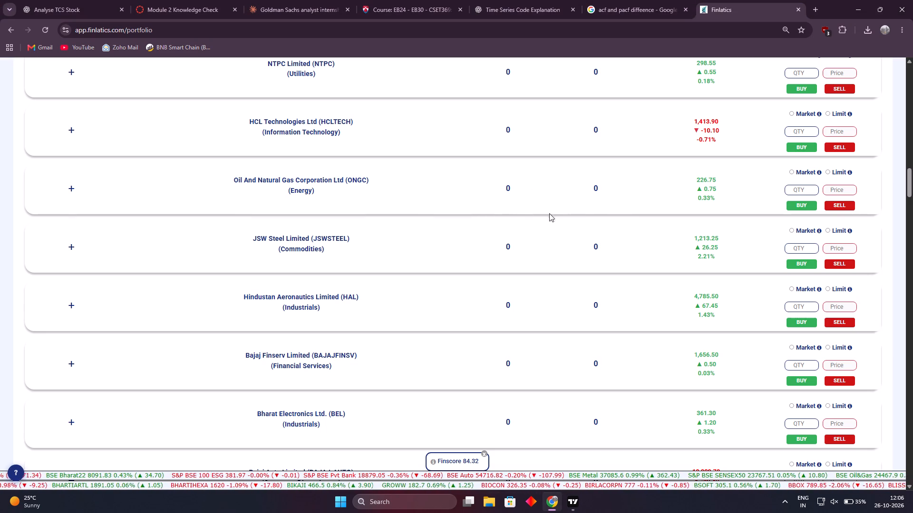
pyautogui.hotkey('alt', 'Tab')
pyautogui.scroll(-6, 787, 360)
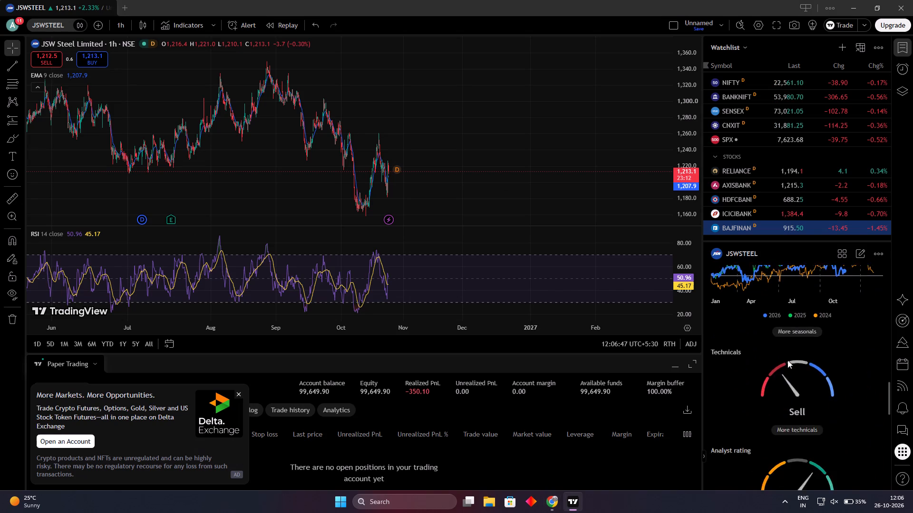
pyautogui.click(748, 384)
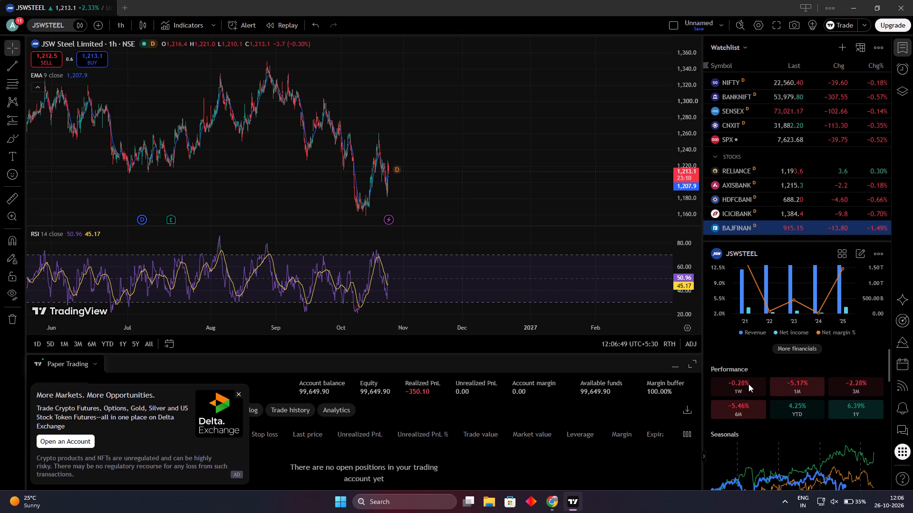
pyautogui.scroll(9, 812, 358)
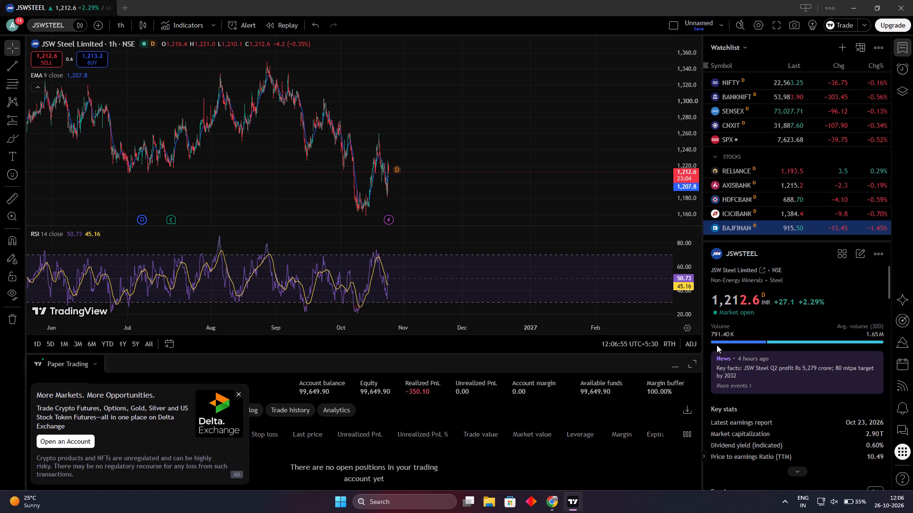
# Switch to Finlatics and look through the large-cap stocks from JSW Steel down to Tata Steel for another candidate.
pyautogui.hotkey('alt', 'Tab')
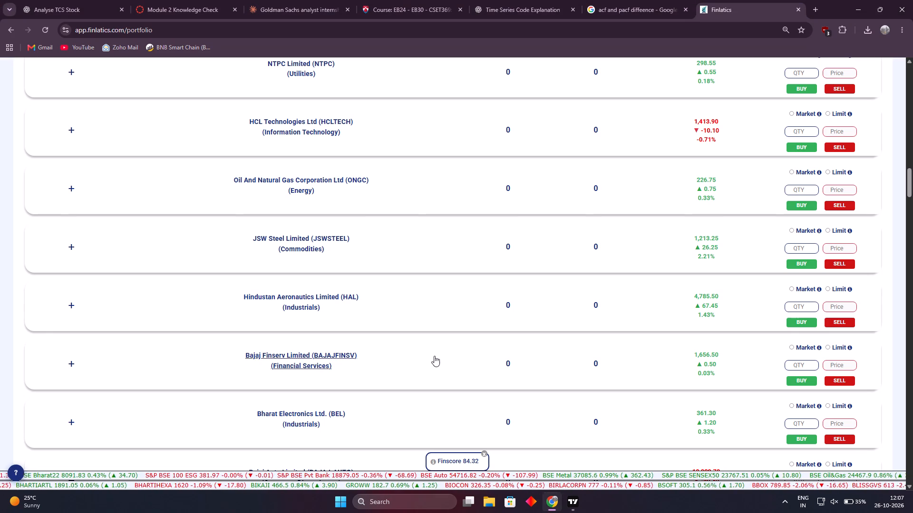
pyautogui.scroll(-3, 373, 286)
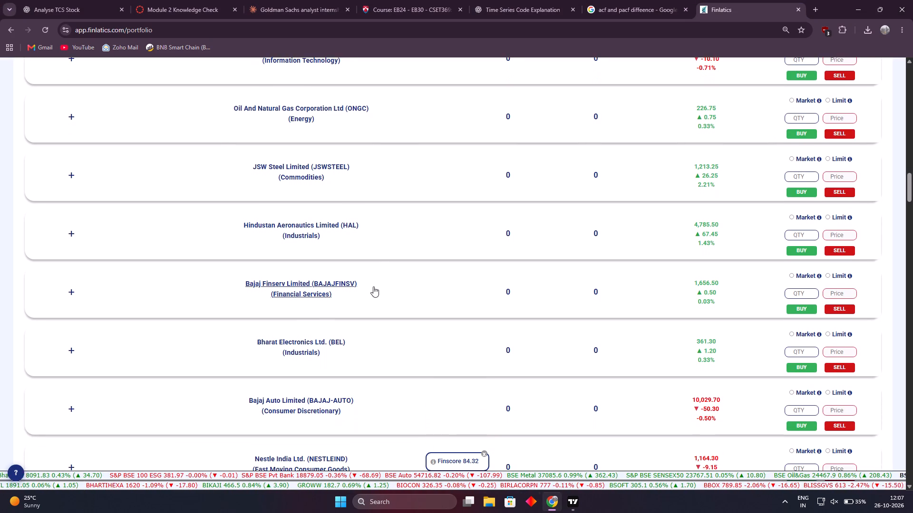
pyautogui.scroll(-4, 373, 286)
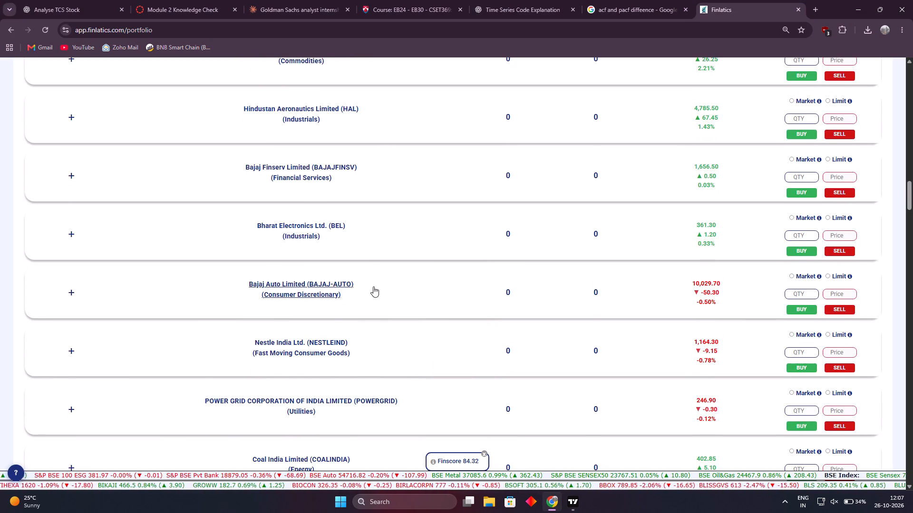
pyautogui.scroll(-4, 373, 286)
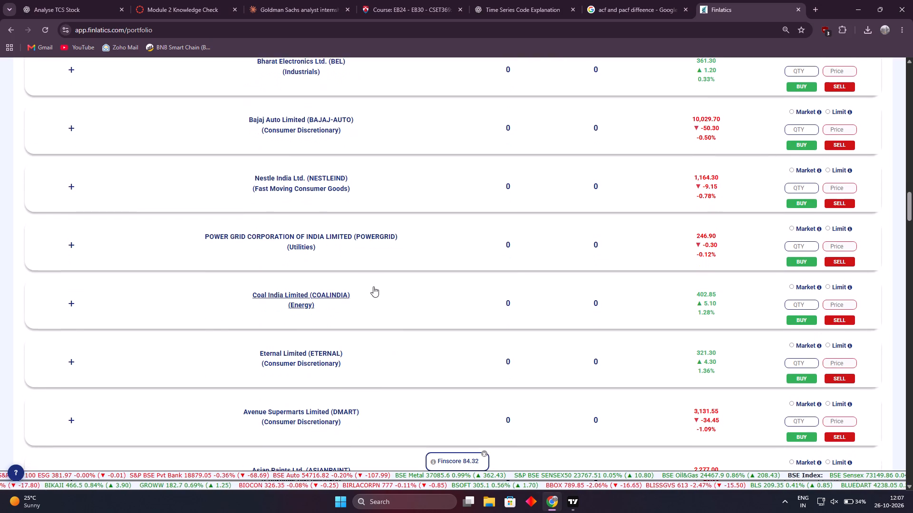
pyautogui.scroll(-2, 373, 286)
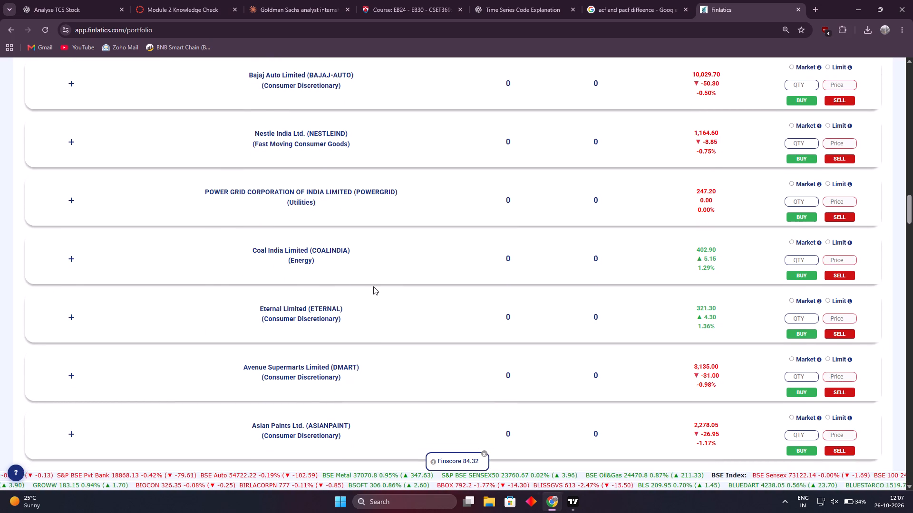
pyautogui.scroll(-2, 373, 286)
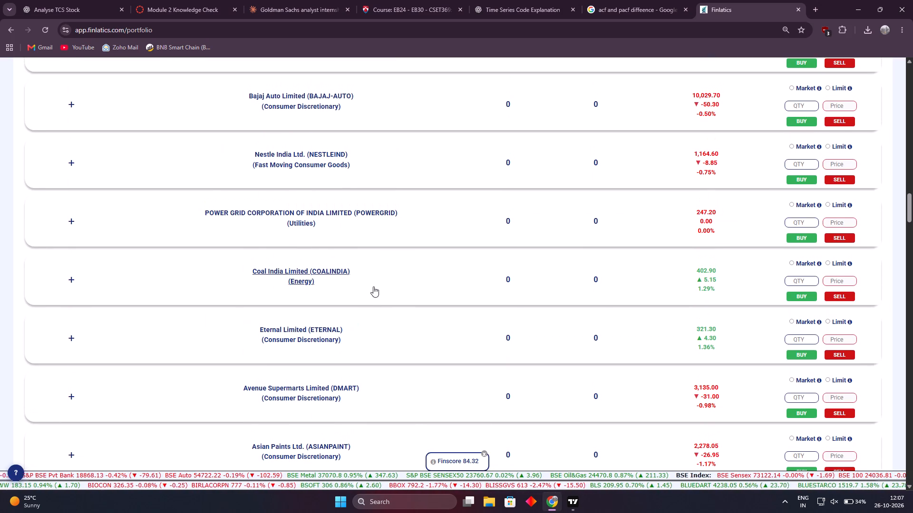
pyautogui.scroll(-3, 373, 286)
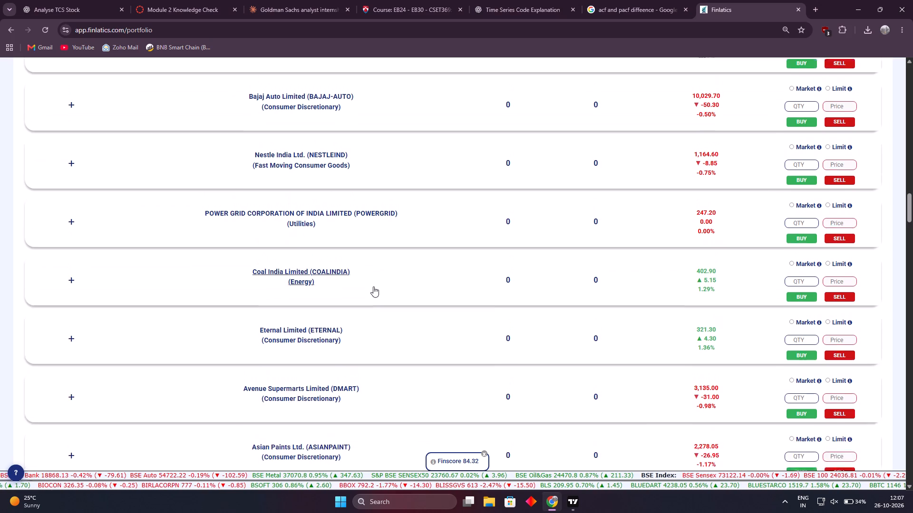
pyautogui.scroll(-3, 373, 286)
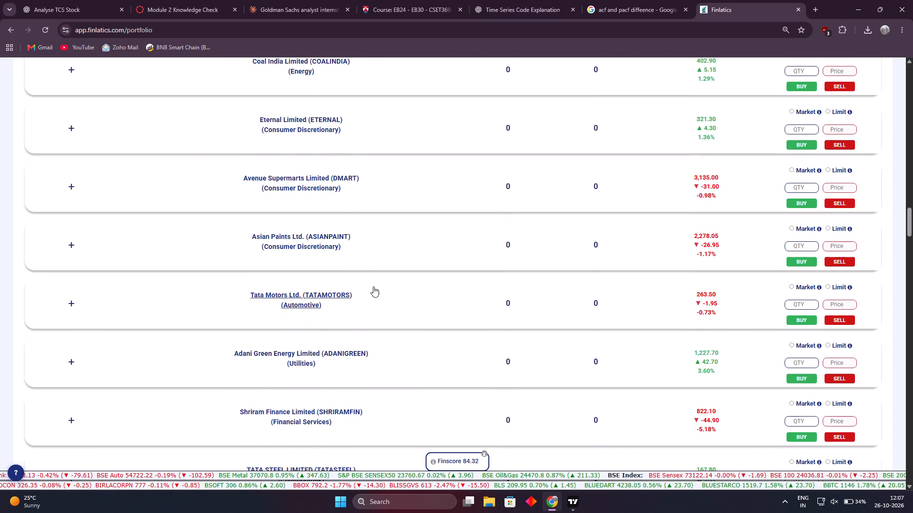
pyautogui.scroll(-2, 373, 286)
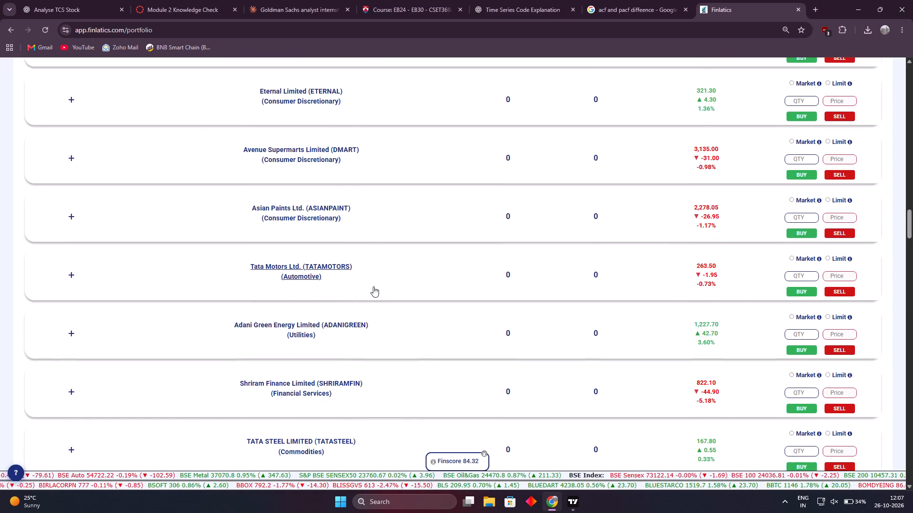
pyautogui.scroll(-1, 373, 286)
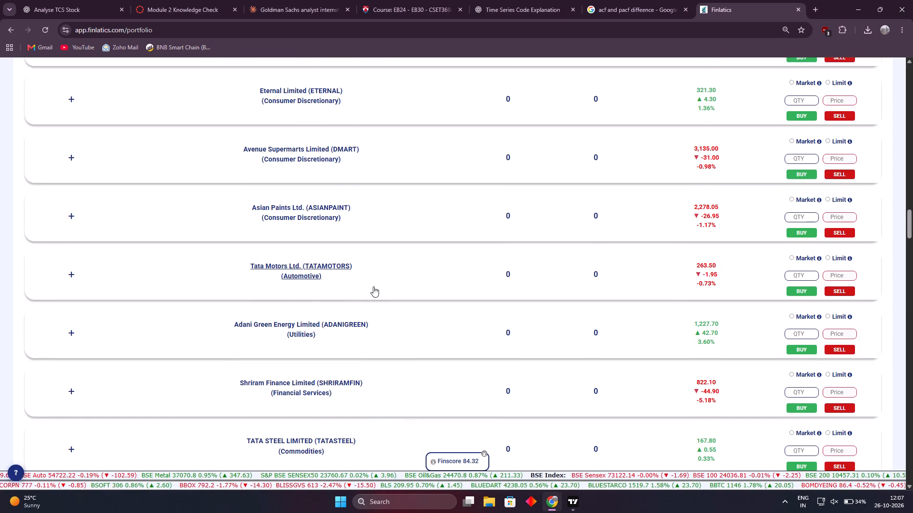
# Switch to TradingView, search for Adani Green and load the ADANIGREEN stock chart.
pyautogui.hotkey('alt', 'Tab')
pyautogui.click(53, 24)
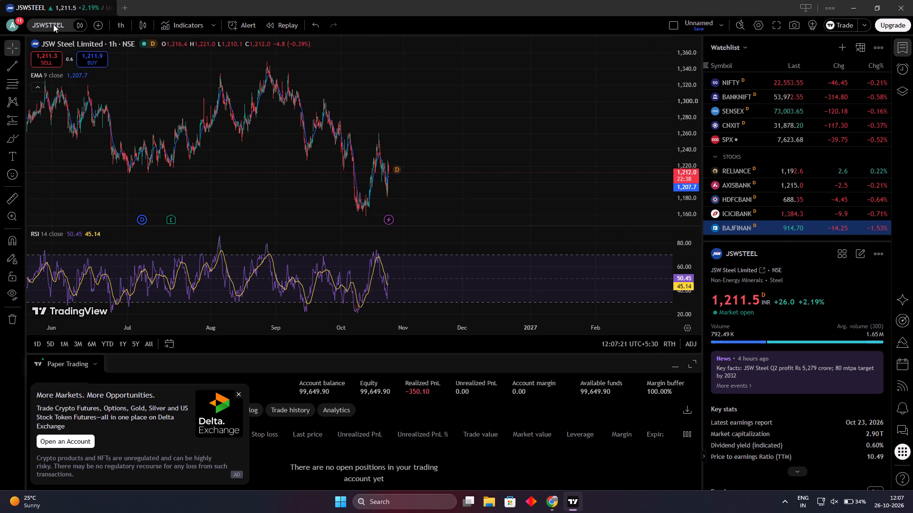
pyautogui.press('a')
pyautogui.hscroll(-1, 0, 21)
pyautogui.press('d')
pyautogui.write('ani r')
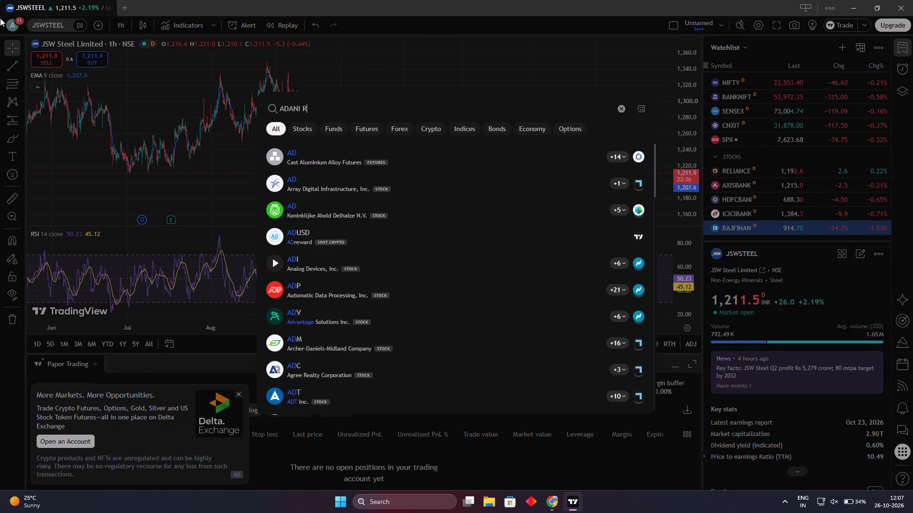
pyautogui.press('BackSpace')
pyautogui.write('gren')
pyautogui.press('BackSpace')
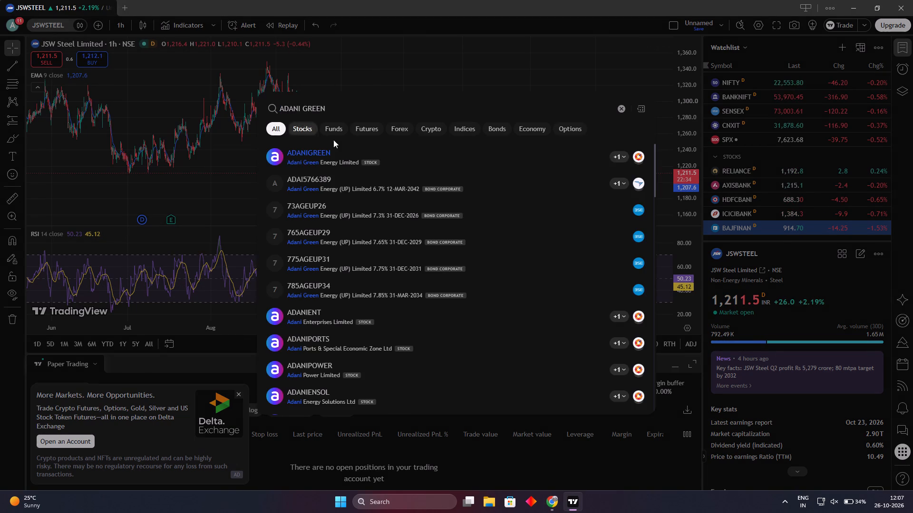
pyautogui.click(375, 162)
# Dismiss the advertisement and its upgrade offer, and review Adani Green's key stats and earnings.
pyautogui.hotkey('alt', 'Tab')
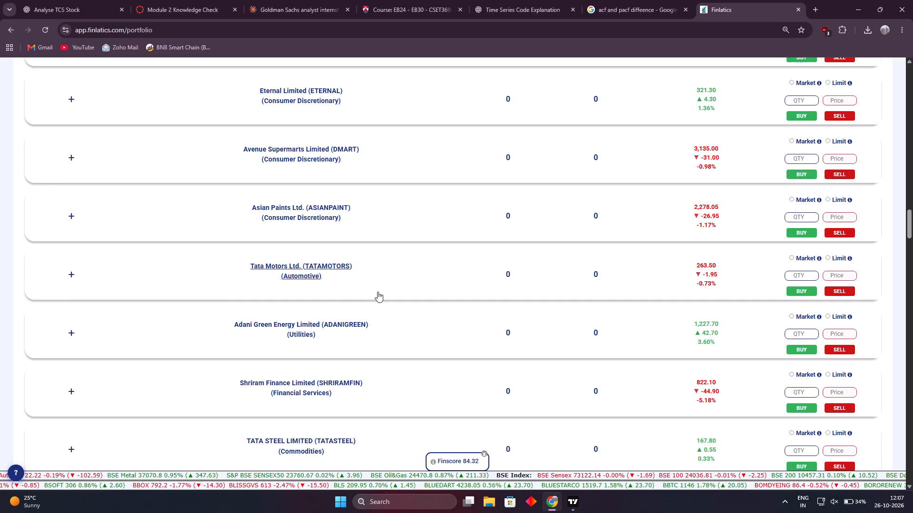
pyautogui.hotkey('alt', 'Tab')
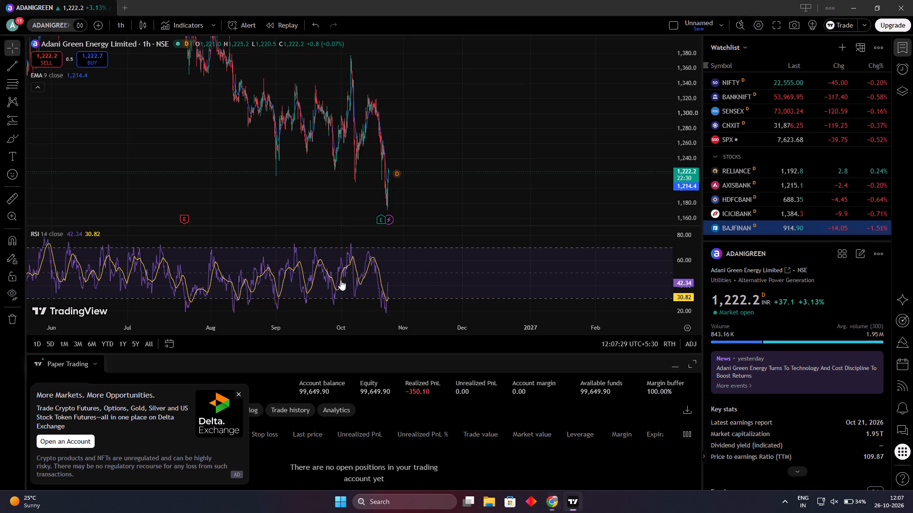
pyautogui.click(238, 393)
pyautogui.scroll(-2, 874, 383)
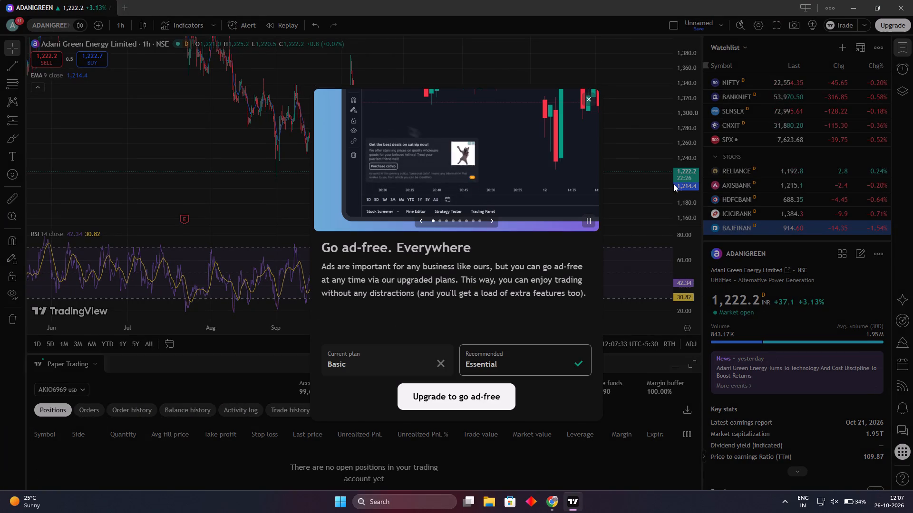
pyautogui.press('Escape')
pyautogui.scroll(-3, 684, 277)
pyautogui.scroll(-2, 769, 379)
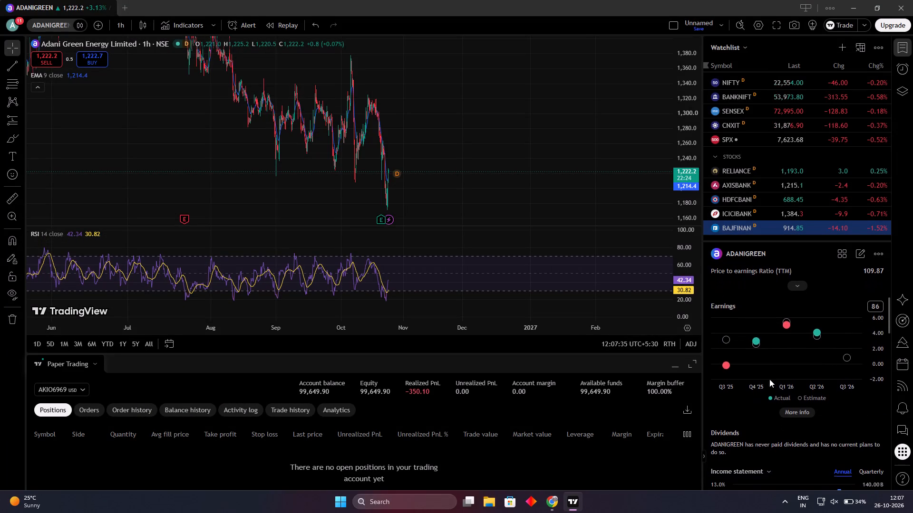
pyautogui.scroll(1, 596, 267)
# Examine Adani Green's hourly price history since July and RSI, along with its income statement, performance and seasonals.
pyautogui.moveTo(596, 267); pyautogui.dragTo(596, 266)
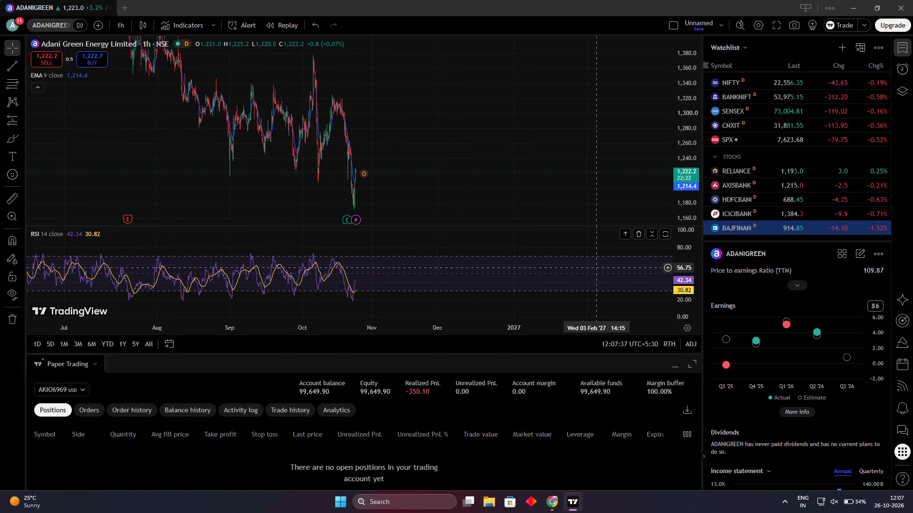
pyautogui.moveTo(596, 266); pyautogui.dragTo(596, 256)
pyautogui.click(596, 256)
pyautogui.moveTo(596, 256); pyautogui.dragTo(596, 271)
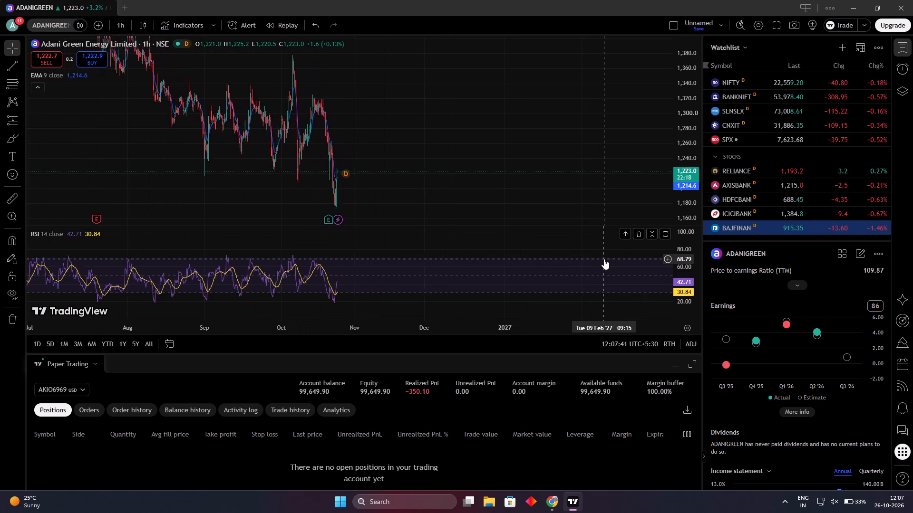
pyautogui.moveTo(631, 259); pyautogui.dragTo(631, 251)
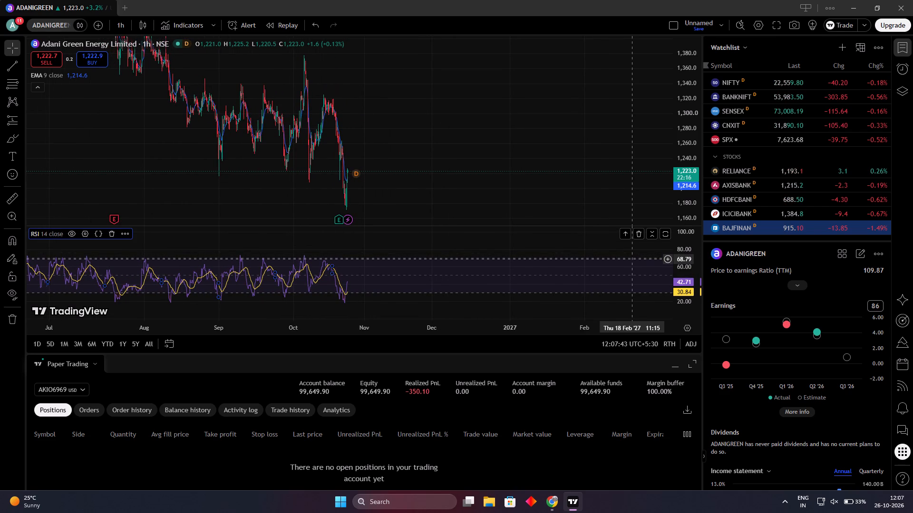
pyautogui.moveTo(631, 251); pyautogui.dragTo(626, 233)
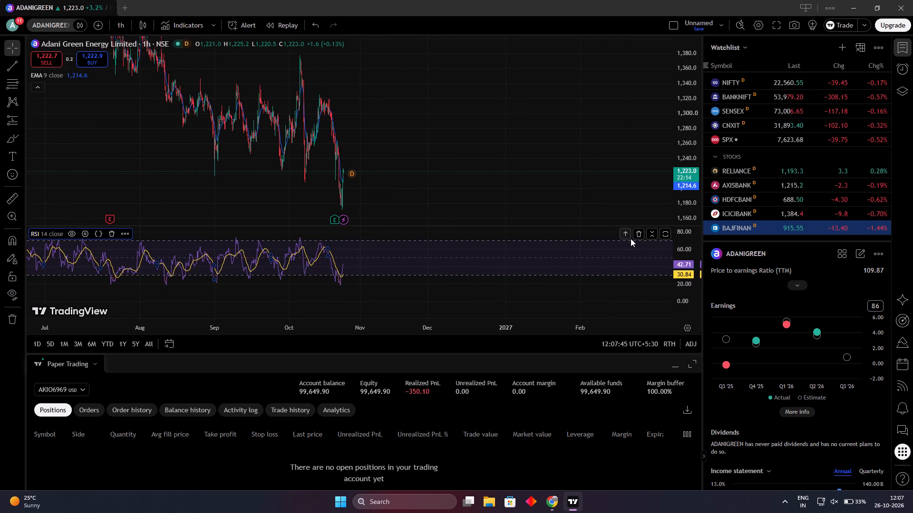
pyautogui.click(626, 233)
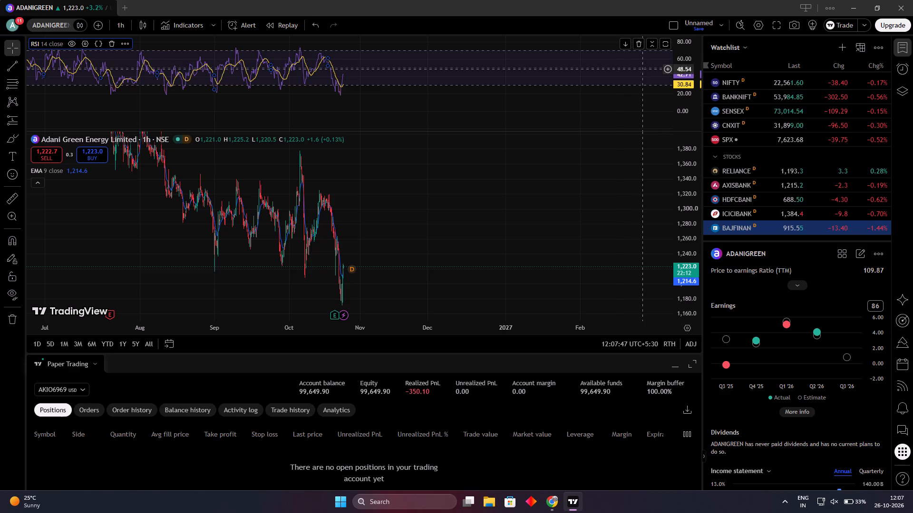
pyautogui.click(628, 48)
pyautogui.moveTo(528, 254); pyautogui.dragTo(536, 286)
pyautogui.moveTo(463, 214); pyautogui.dragTo(542, 252)
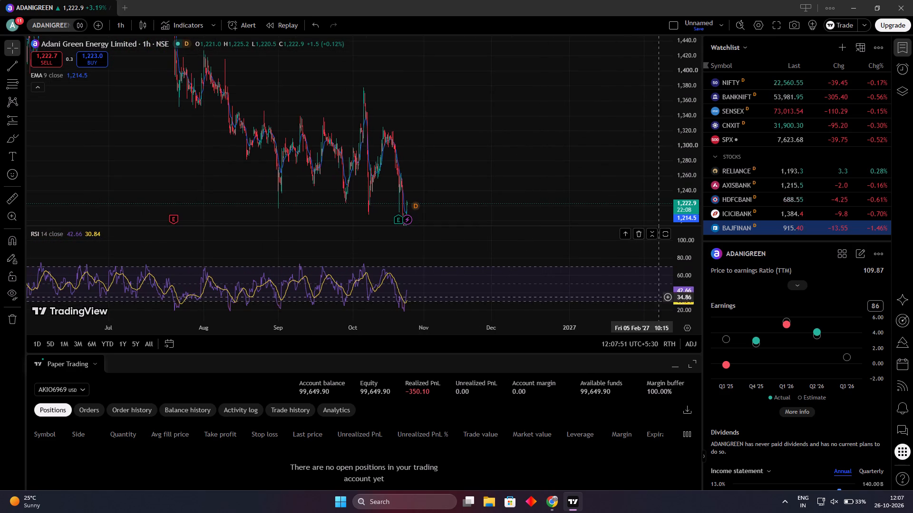
pyautogui.moveTo(669, 267); pyautogui.dragTo(667, 275)
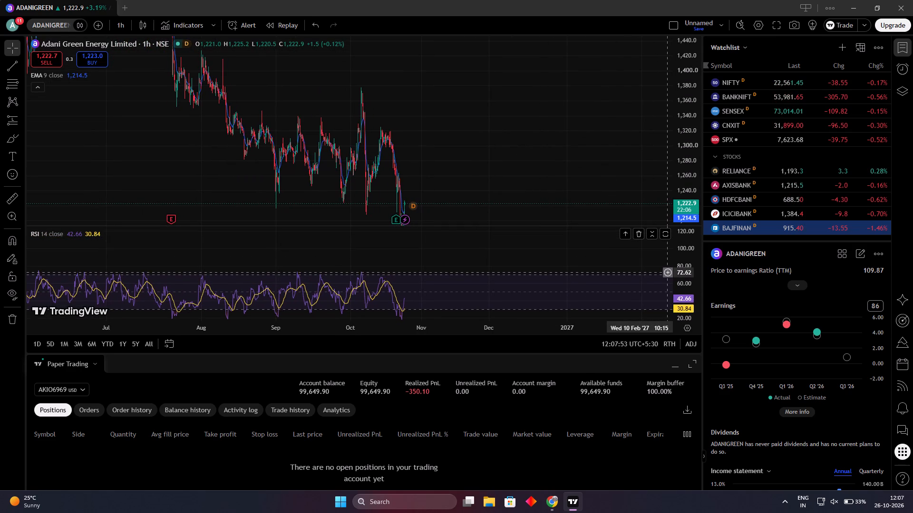
pyautogui.moveTo(667, 275); pyautogui.dragTo(668, 279)
pyautogui.moveTo(528, 308); pyautogui.dragTo(529, 288)
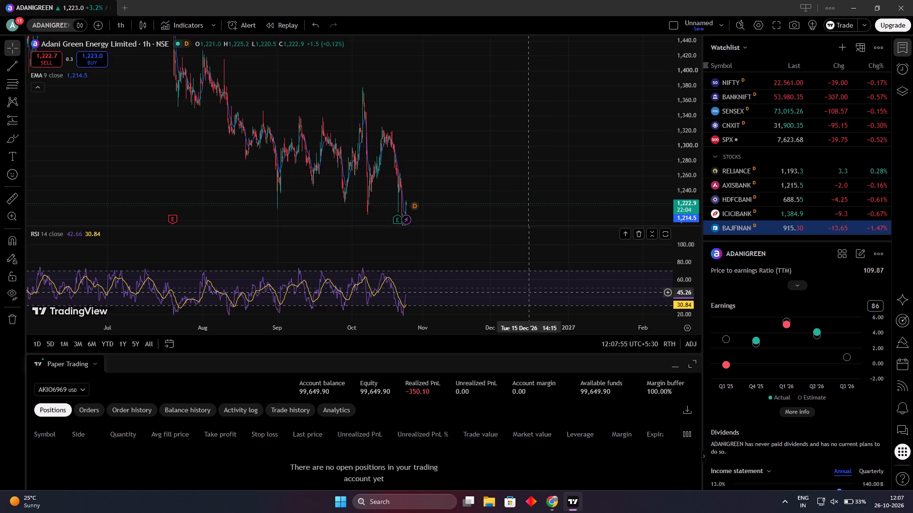
pyautogui.moveTo(529, 288); pyautogui.dragTo(529, 277)
pyautogui.scroll(-5, 778, 360)
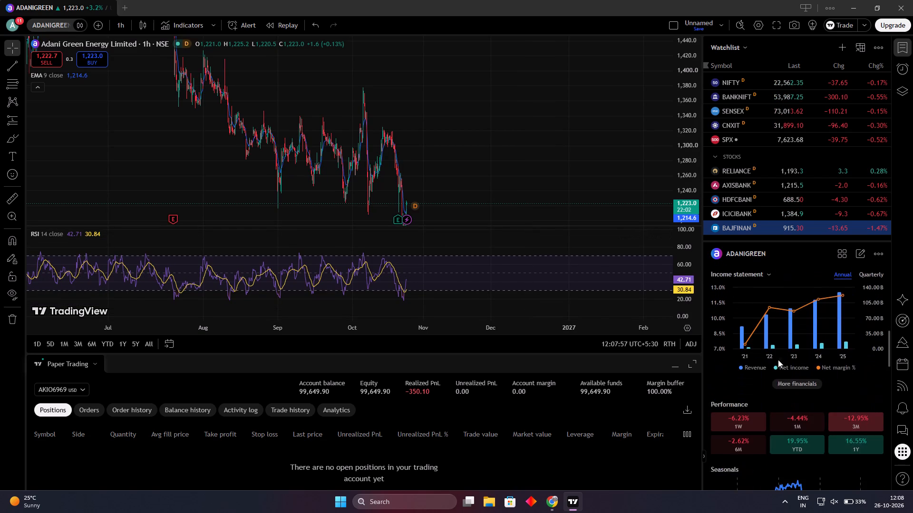
pyautogui.scroll(-1, 778, 360)
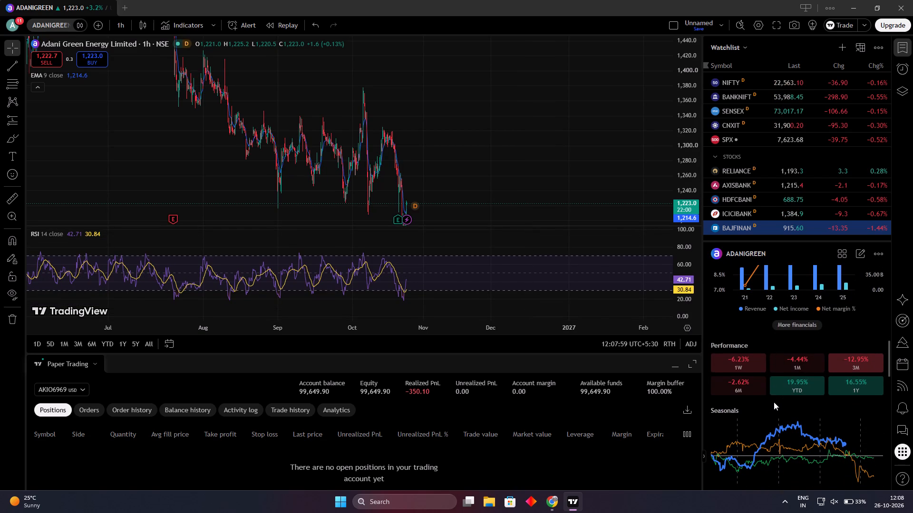
pyautogui.click(768, 410)
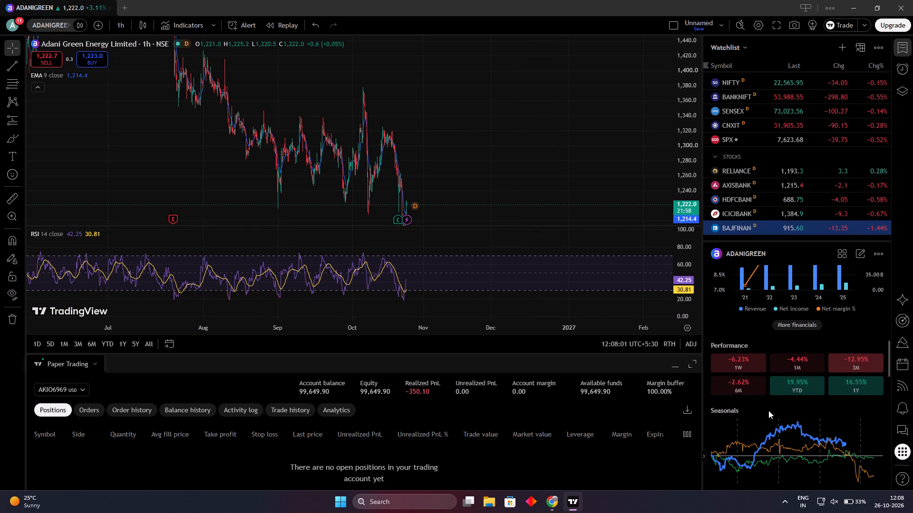
# Find Shriram Finance further down the Finlatics large-cap list, and load the SHRIRAMFIN stock chart in TradingView.
pyautogui.hotkey('alt', 'Tab')
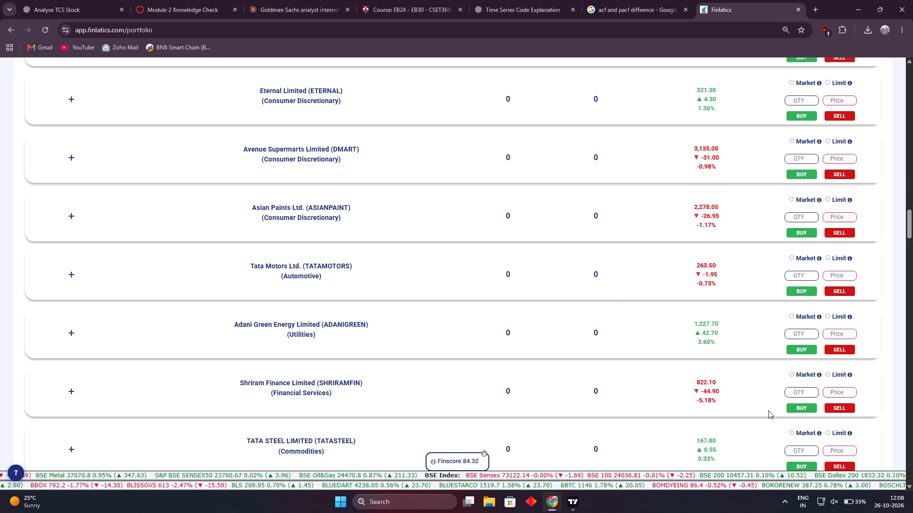
pyautogui.scroll(-3, 665, 365)
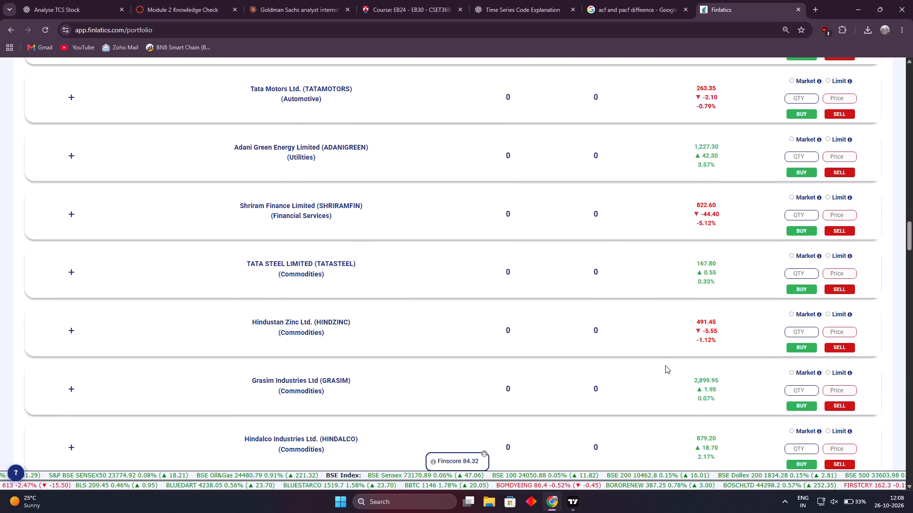
pyautogui.hotkey('alt', 'Tab')
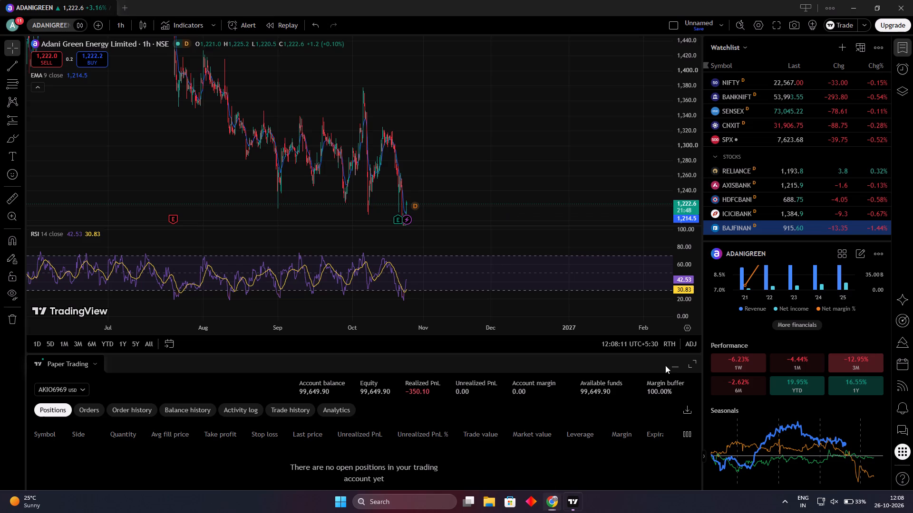
pyautogui.click(60, 24)
pyautogui.write('SHRIRAM FINANCW')
pyautogui.press('BackSpace')
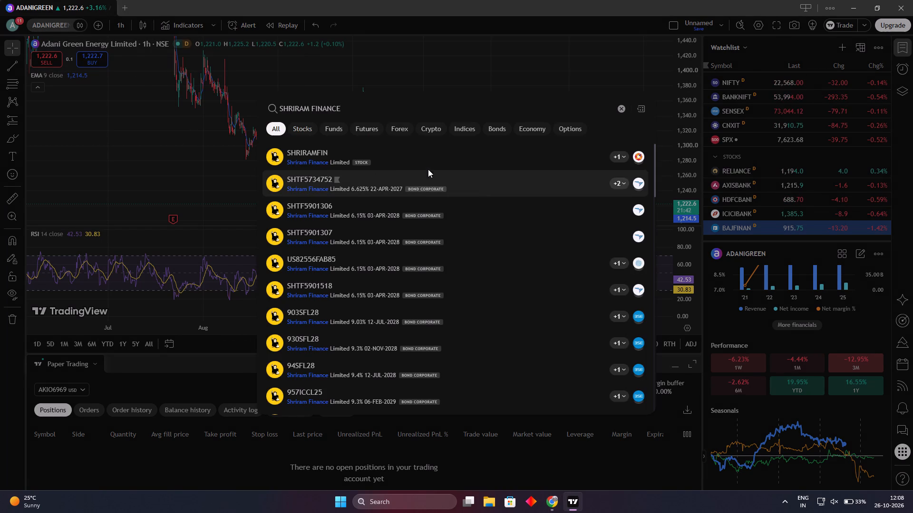
pyautogui.click(430, 169)
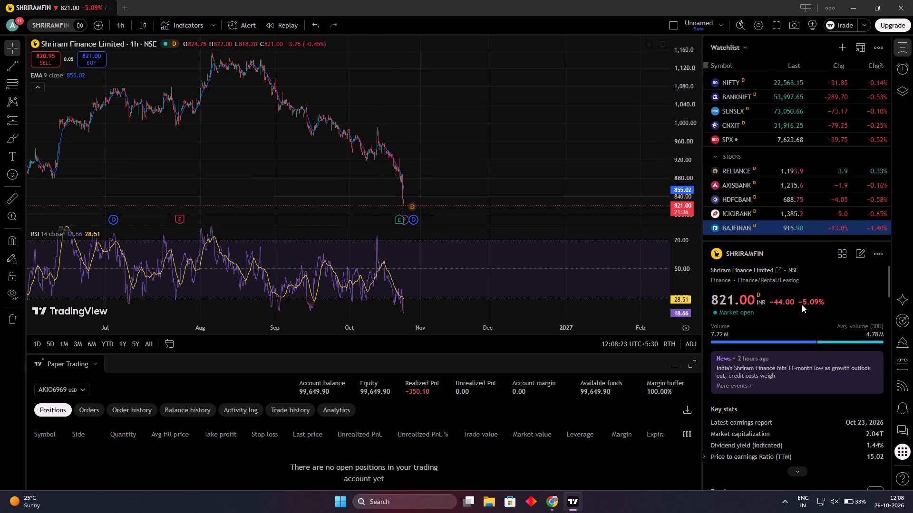
# Return to Finlatics and buy 3 Shriram Finance shares at market, entering 811 as the stop-loss price and confirming the trade.
pyautogui.hotkey('alt', 'Tab')
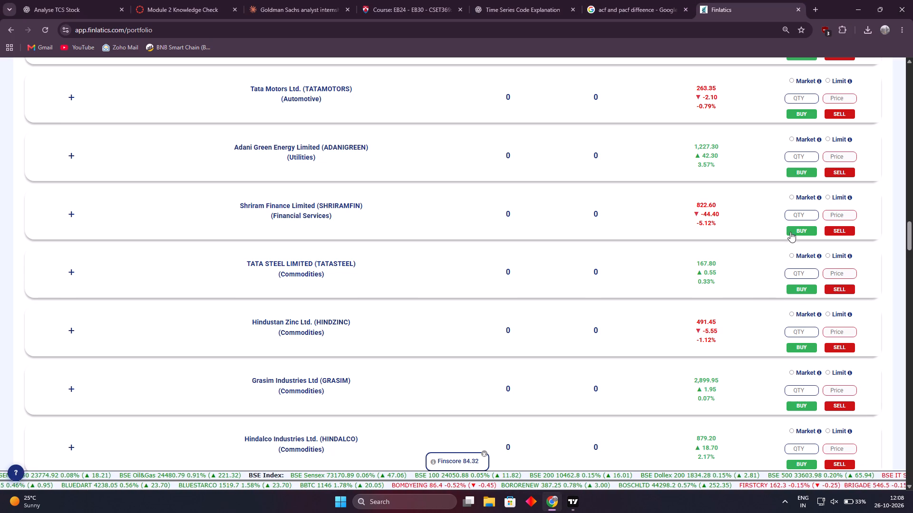
pyautogui.click(797, 216)
pyautogui.press('3')
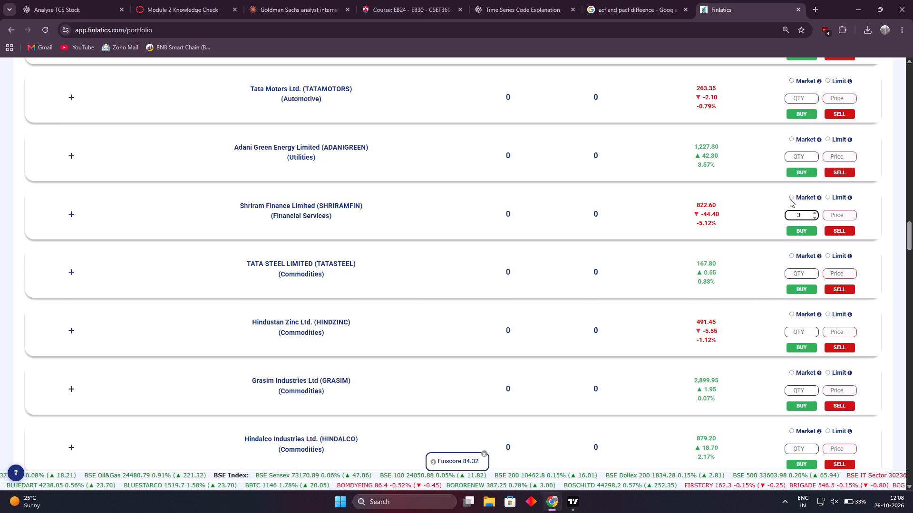
pyautogui.click(792, 197)
pyautogui.click(806, 228)
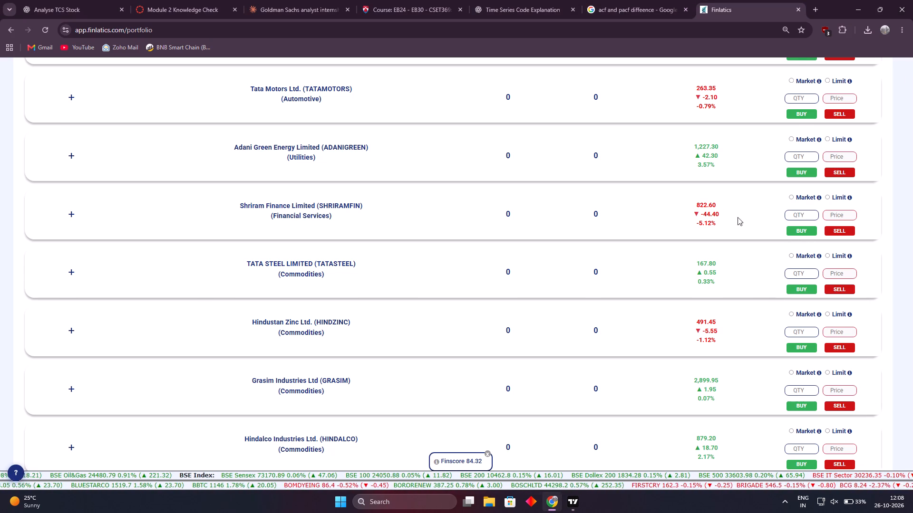
pyautogui.click(559, 170)
pyautogui.write('811')
pyautogui.click(200, 167)
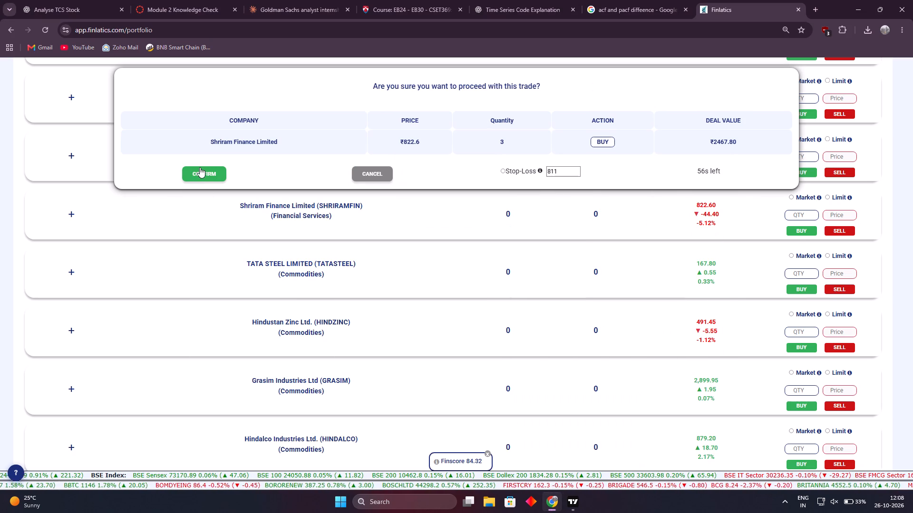
pyautogui.moveTo(167, 251); pyautogui.dragTo(165, 266)
pyautogui.click(165, 266)
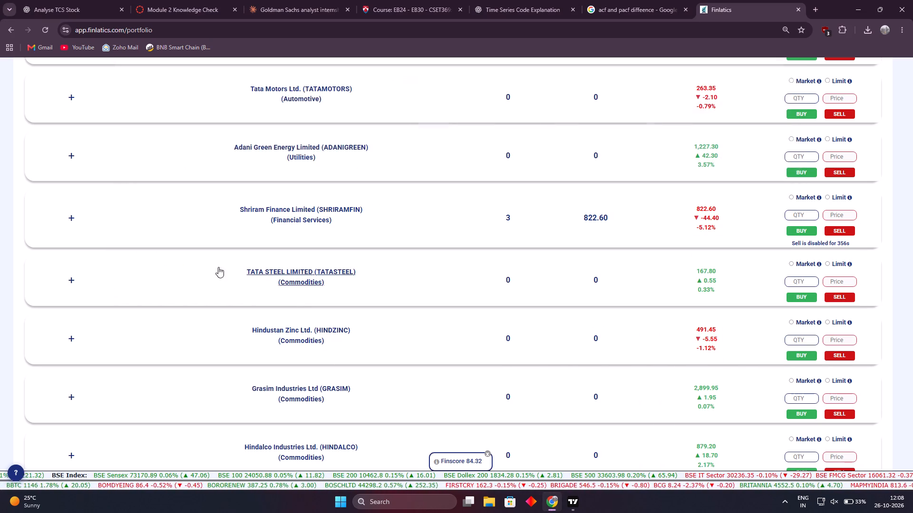
# Look through the rest of the Finlatics large-cap list for the next stock to trade.
pyautogui.hotkey('alt', 'Tab')
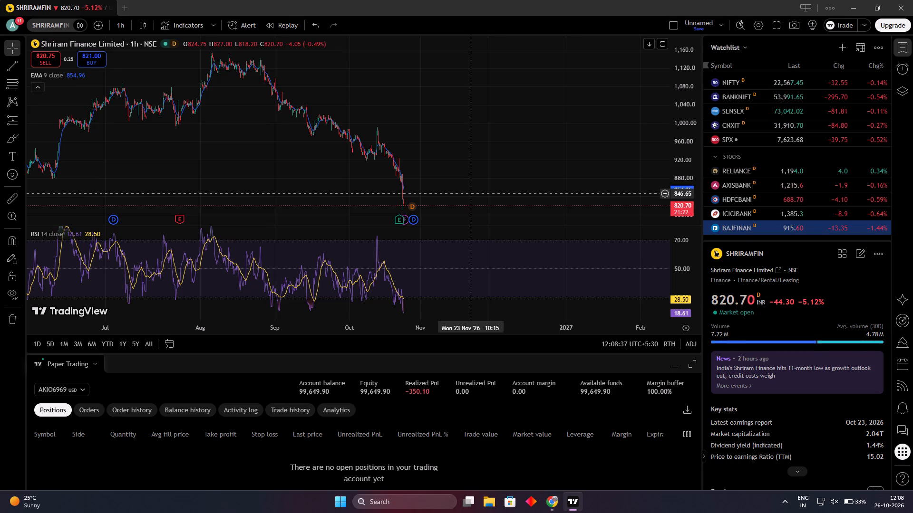
pyautogui.hotkey('alt', 'Tab')
pyautogui.scroll(-2, 575, 311)
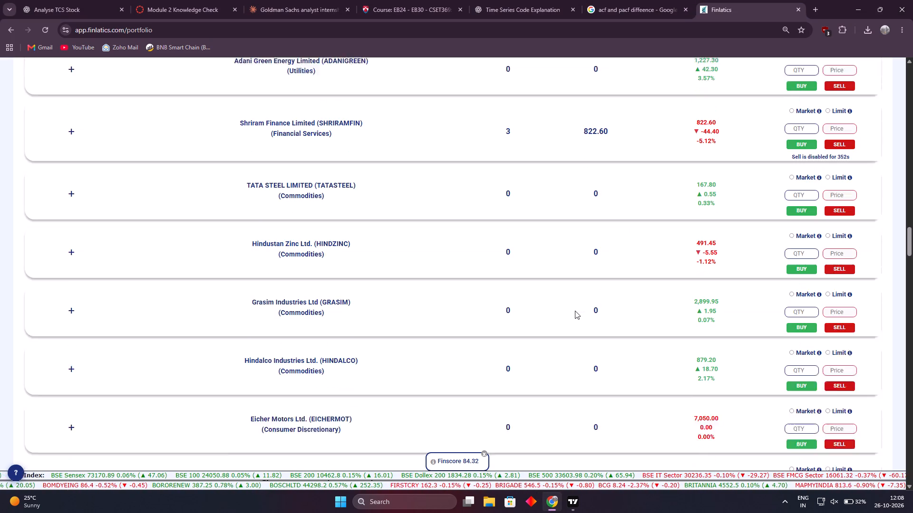
pyautogui.scroll(-10, 575, 311)
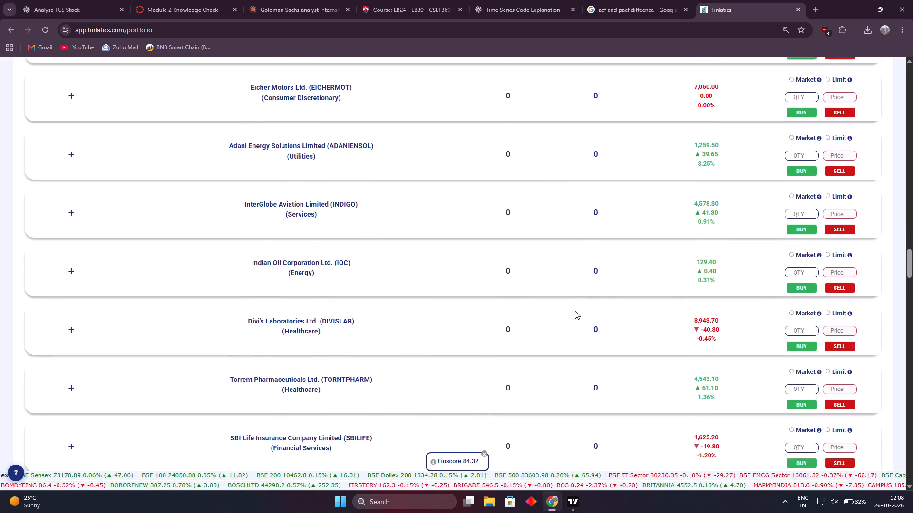
pyautogui.scroll(-4, 575, 311)
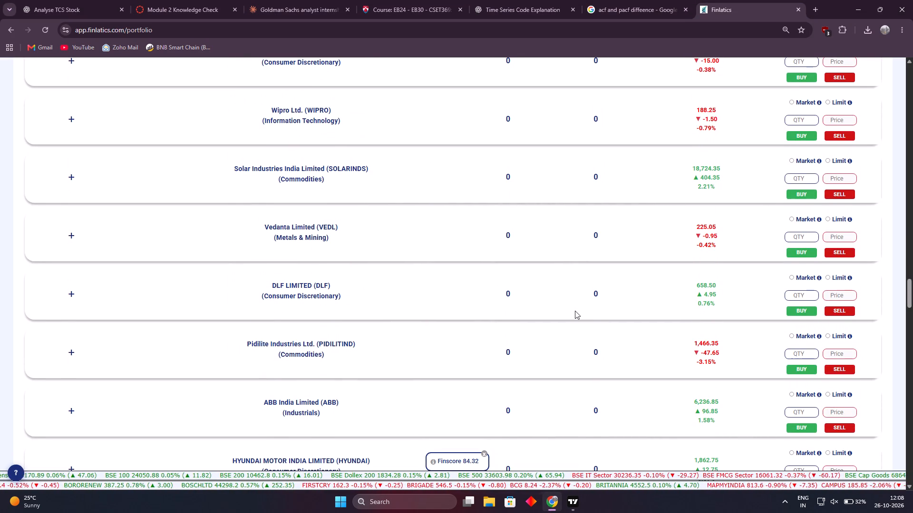
pyautogui.scroll(-12, 575, 311)
pyautogui.scroll(7, 575, 311)
pyautogui.scroll(-2, 575, 311)
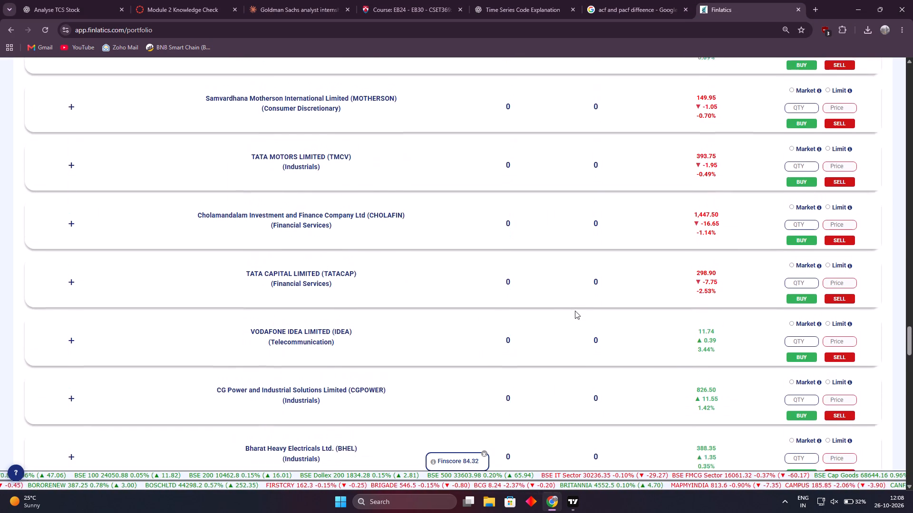
pyautogui.scroll(-8, 575, 311)
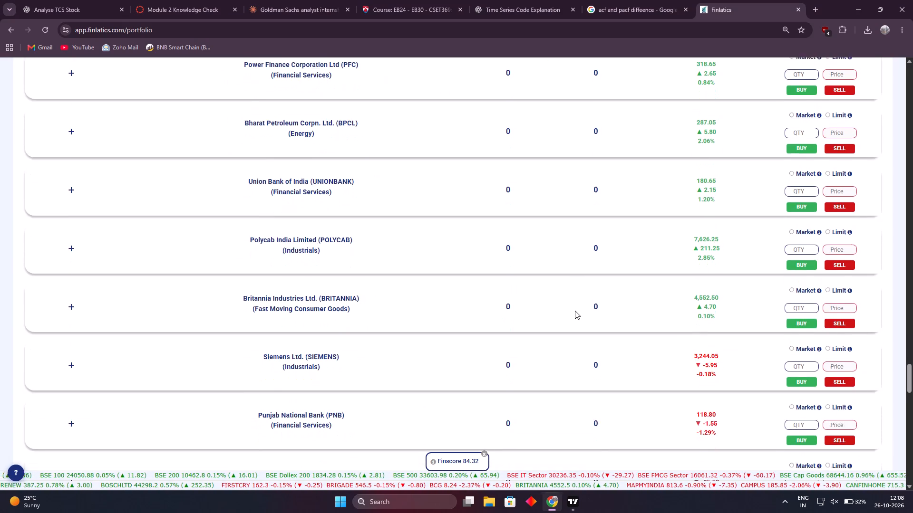
pyautogui.scroll(-5, 575, 311)
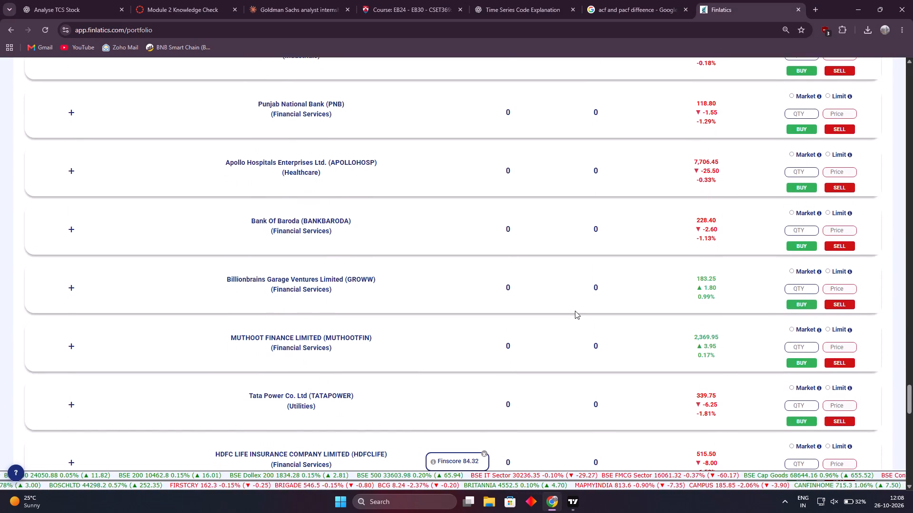
pyautogui.scroll(-4, 575, 311)
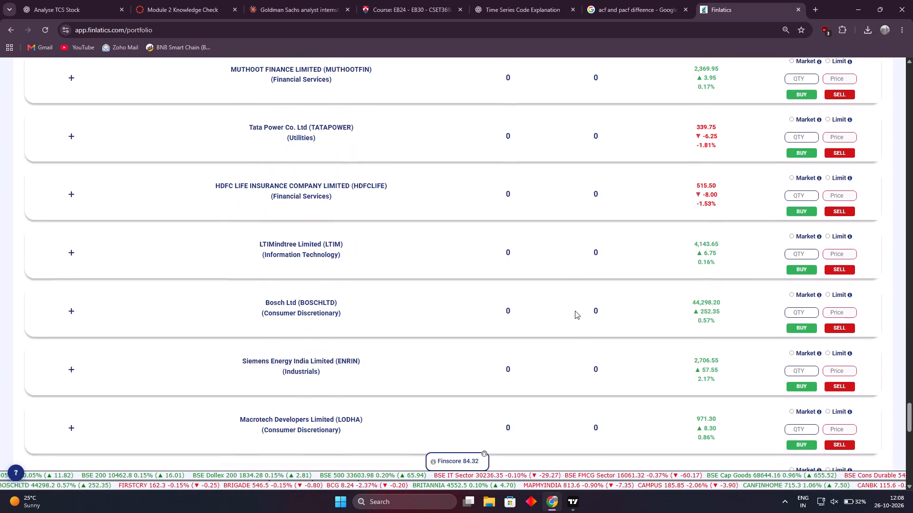
pyautogui.scroll(-7, 575, 311)
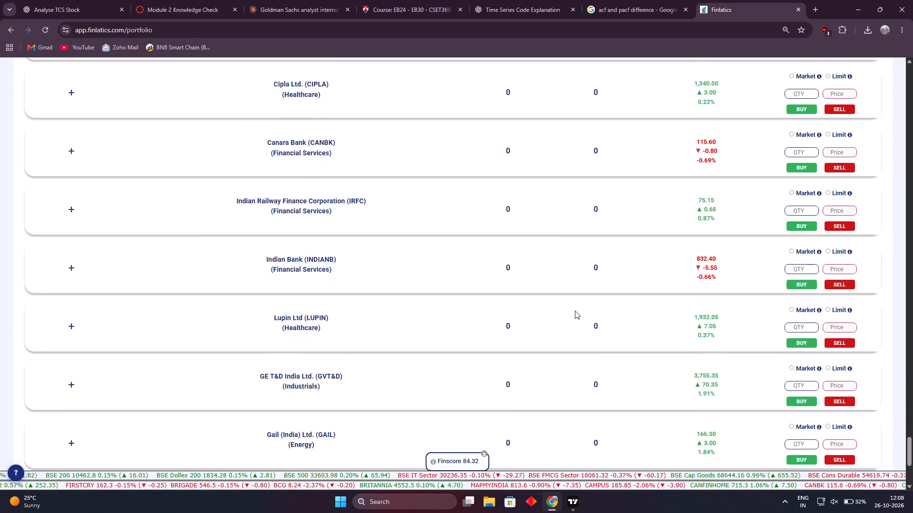
pyautogui.scroll(-5, 575, 311)
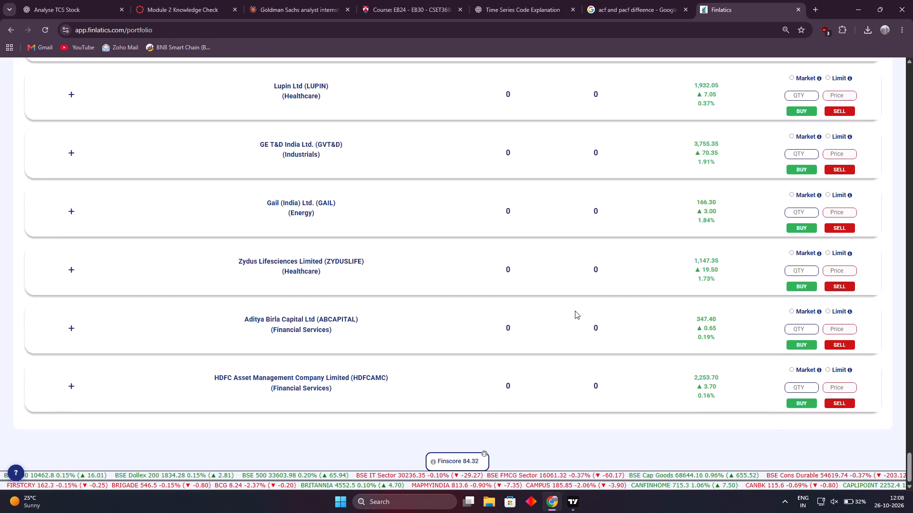
pyautogui.scroll(-4, 575, 311)
pyautogui.scroll(14, 575, 311)
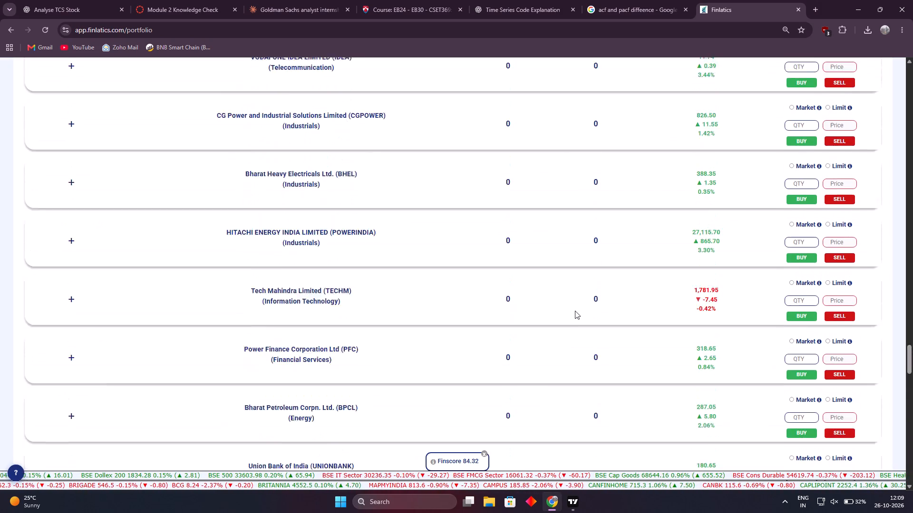
pyautogui.scroll(2, 575, 311)
# Find "asian" on the Finlatics page, and search for ASIAN PAINTS in TradingView to load the ASIANPAINT stock chart.
pyautogui.hotkey('ctrl', 'f')
pyautogui.write('asian')
pyautogui.press('Return')
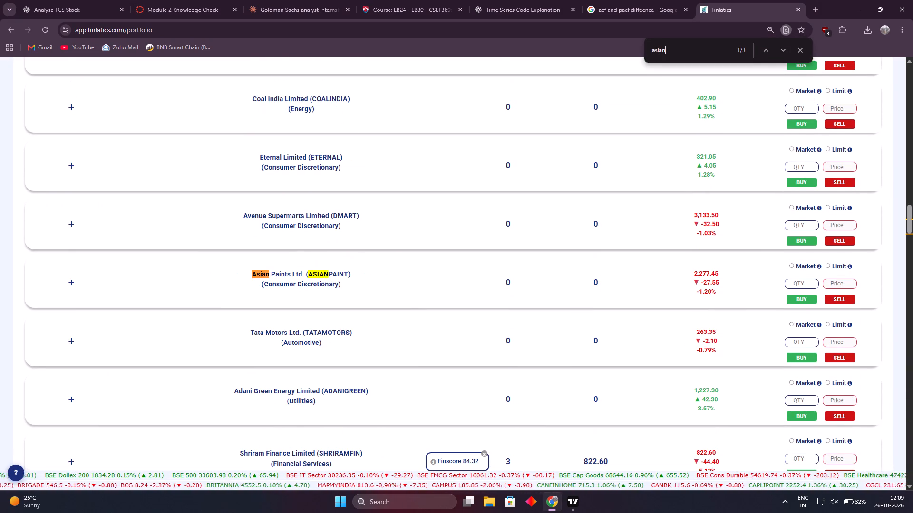
pyautogui.press('Escape')
pyautogui.press('Escape')
pyautogui.hotkey('alt', 'Tab')
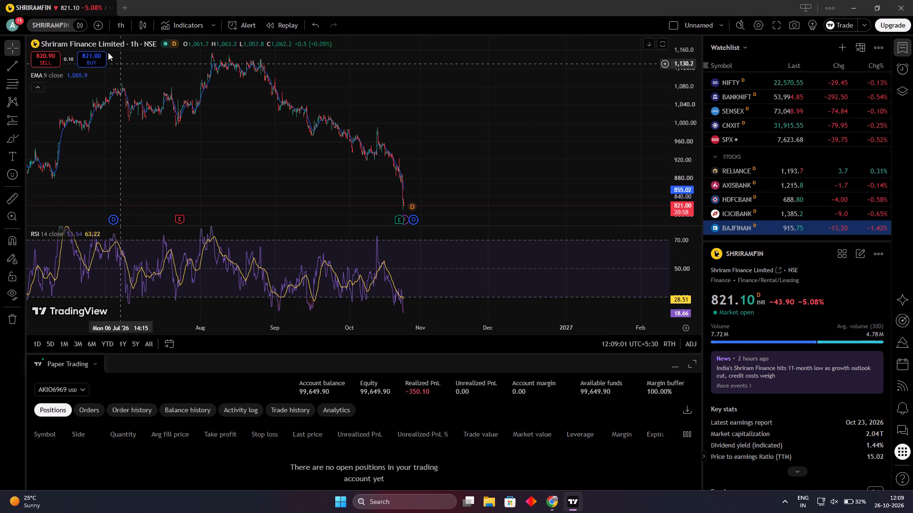
pyautogui.click(65, 31)
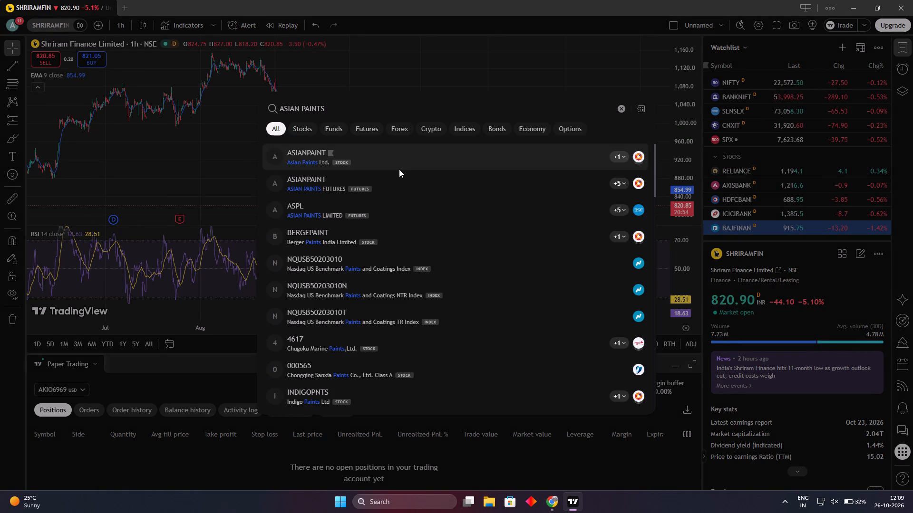
pyautogui.click(399, 169)
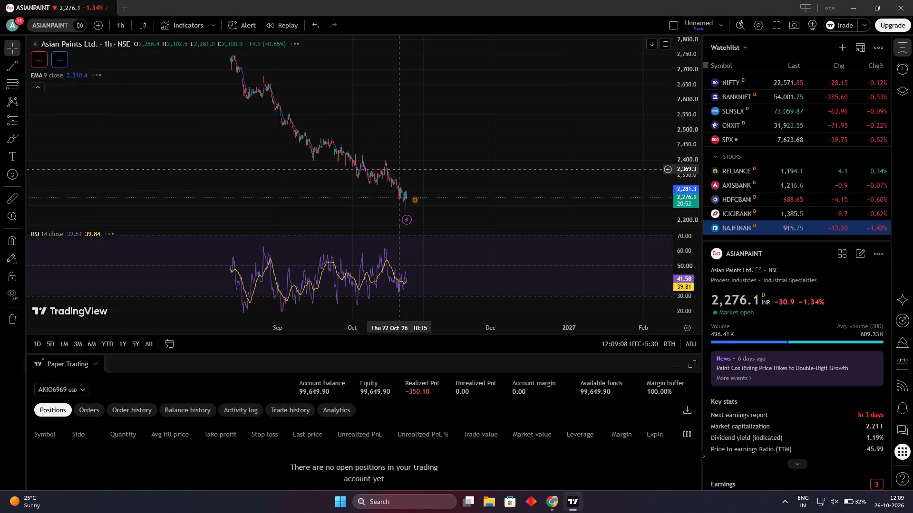
# Examine Asian Paints' price history and RSI at the daily interval, and at the hourly interval back to November 2025.
pyautogui.click(127, 21)
pyautogui.click(136, 463)
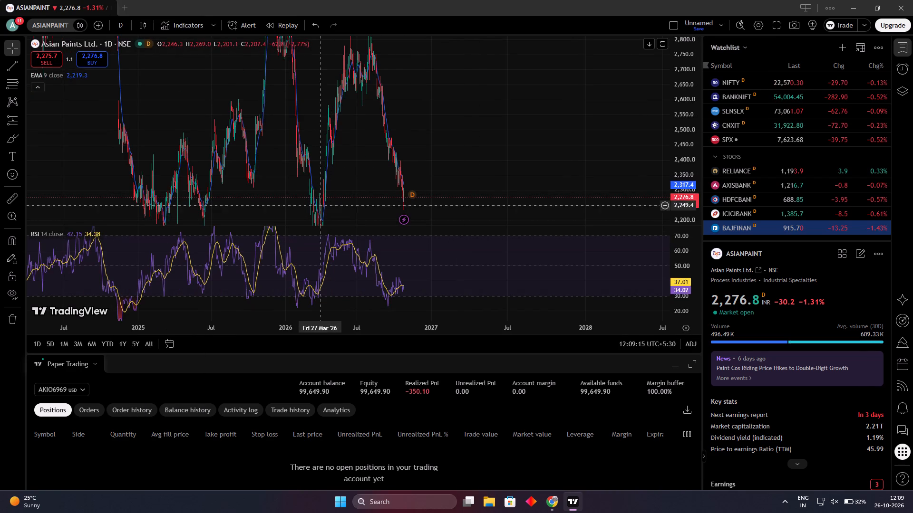
pyautogui.click(127, 28)
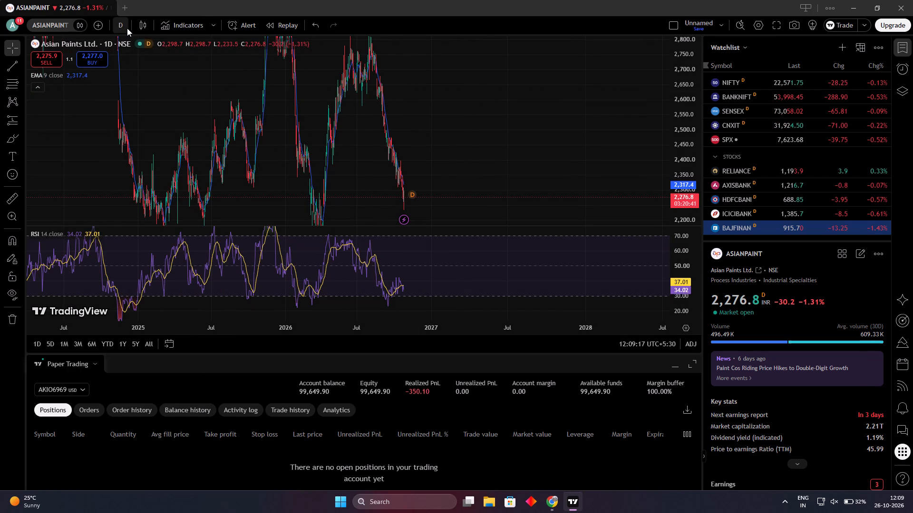
pyautogui.click(150, 388)
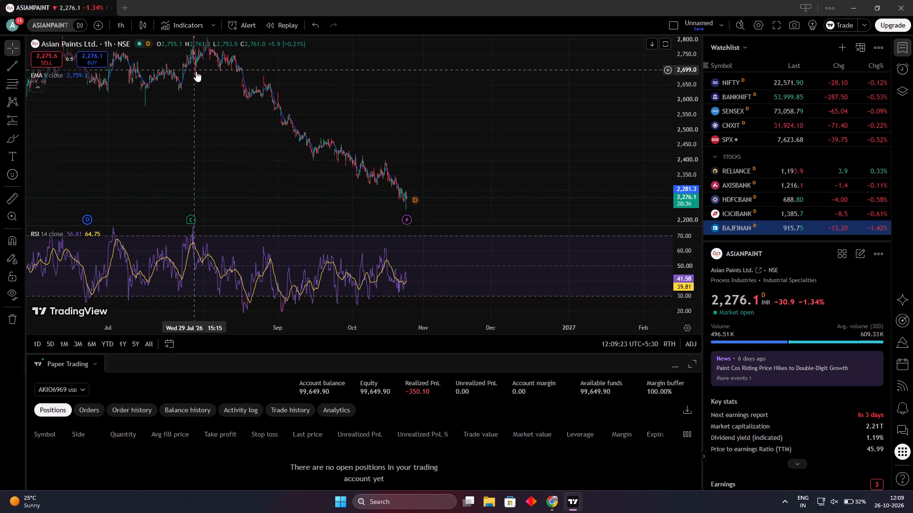
pyautogui.moveTo(236, 123); pyautogui.dragTo(187, 159)
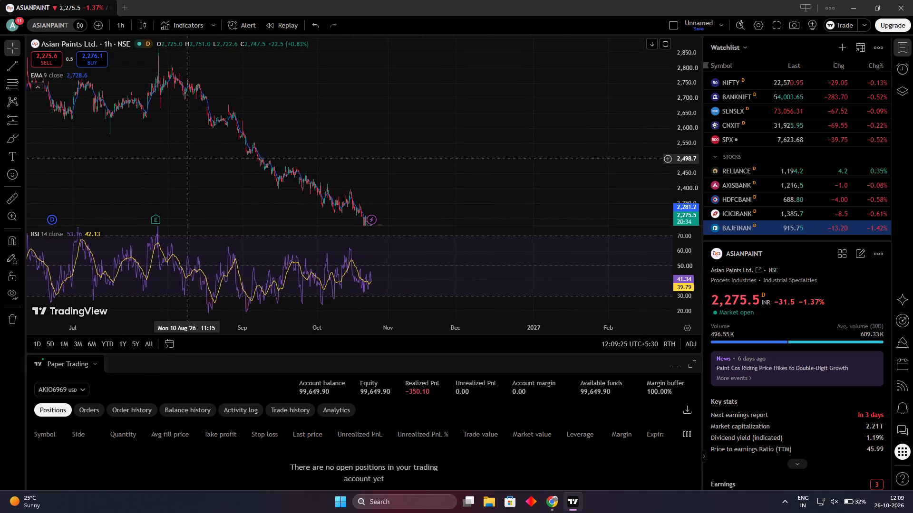
pyautogui.moveTo(187, 159); pyautogui.dragTo(187, 158)
pyautogui.scroll(-6, 775, 261)
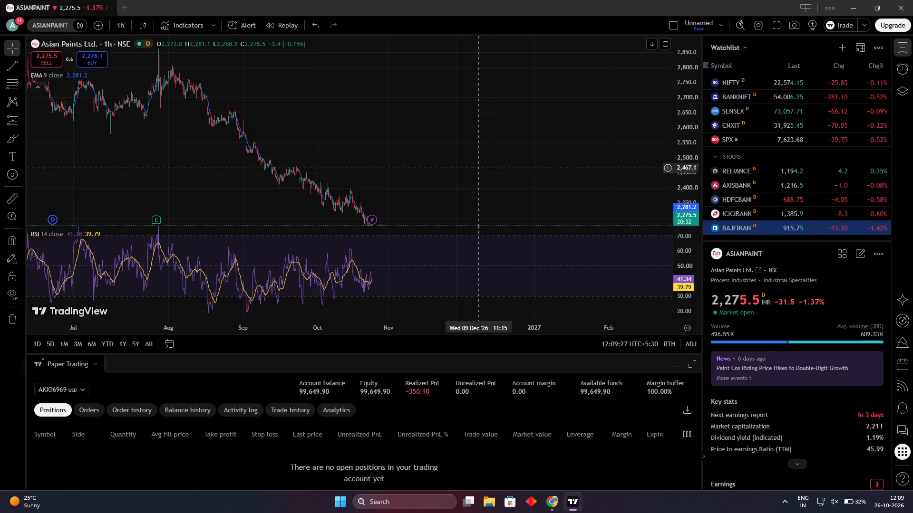
pyautogui.scroll(-6, 473, 176)
pyautogui.scroll(-1, 566, 171)
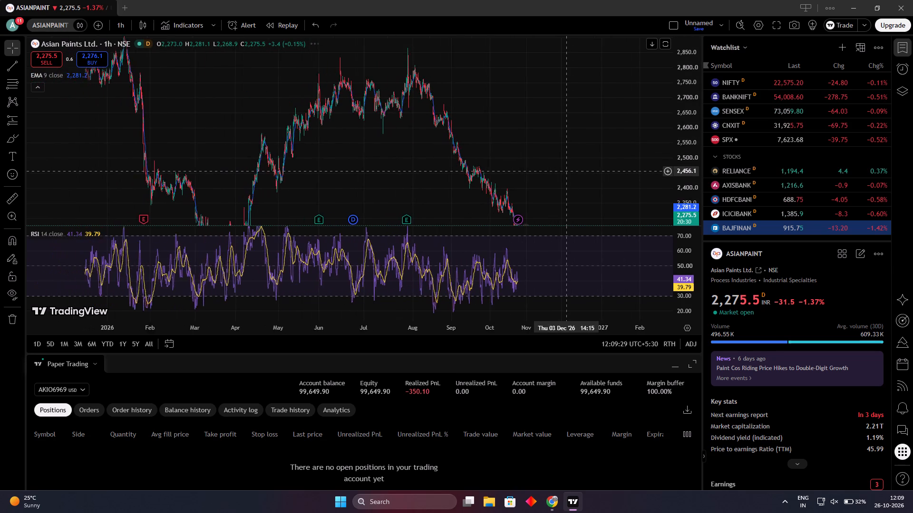
pyautogui.scroll(-2, 566, 171)
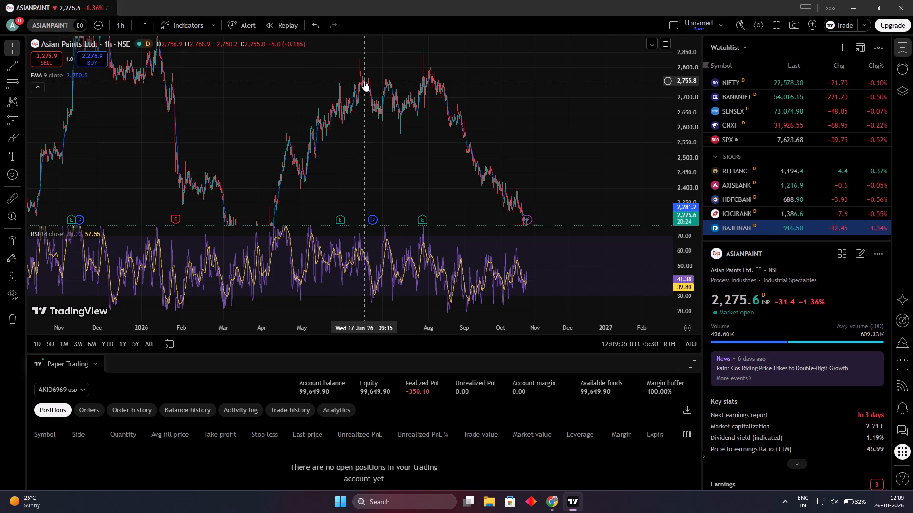
pyautogui.moveTo(548, 176); pyautogui.dragTo(504, 173)
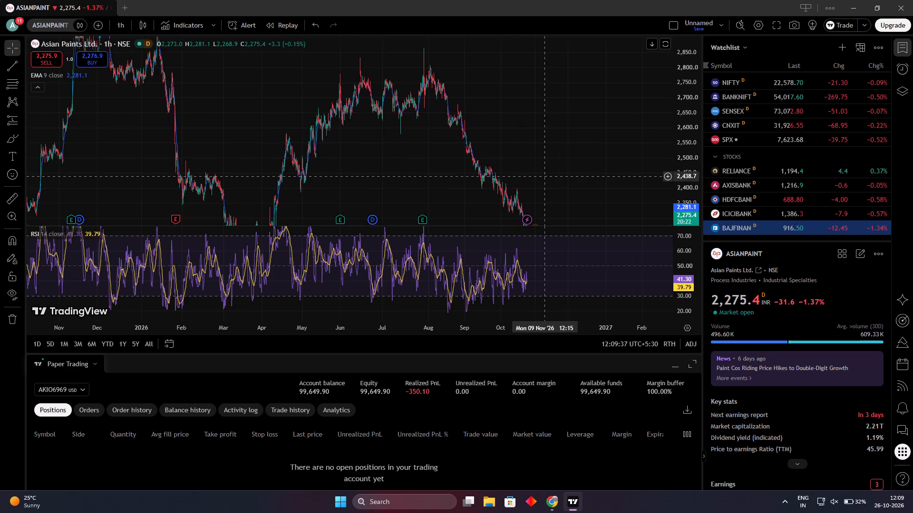
pyautogui.moveTo(504, 173); pyautogui.dragTo(382, 171)
# Return to Finlatics and place a market buy order for 5 Asian Paints shares.
pyautogui.hotkey('alt', 'Tab')
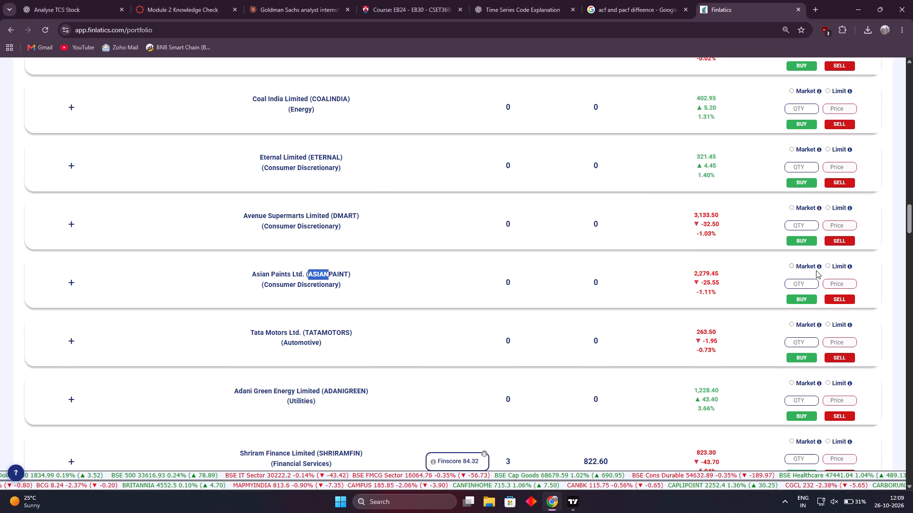
pyautogui.click(798, 282)
pyautogui.press('4')
pyautogui.press('BackSpace')
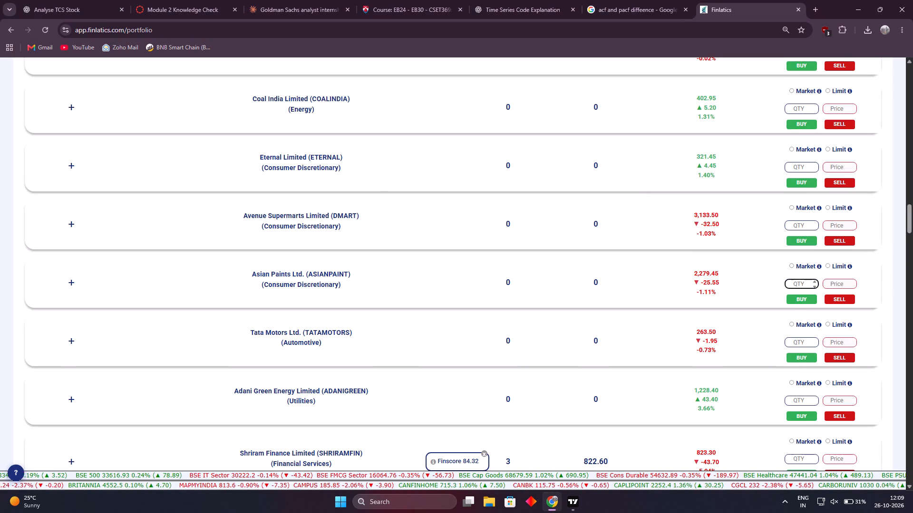
pyautogui.press('5')
pyautogui.click(790, 266)
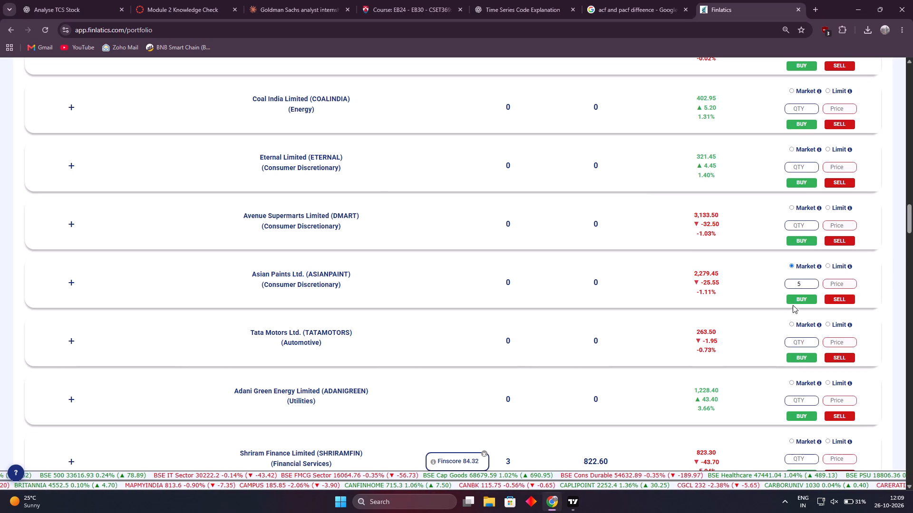
pyautogui.click(799, 302)
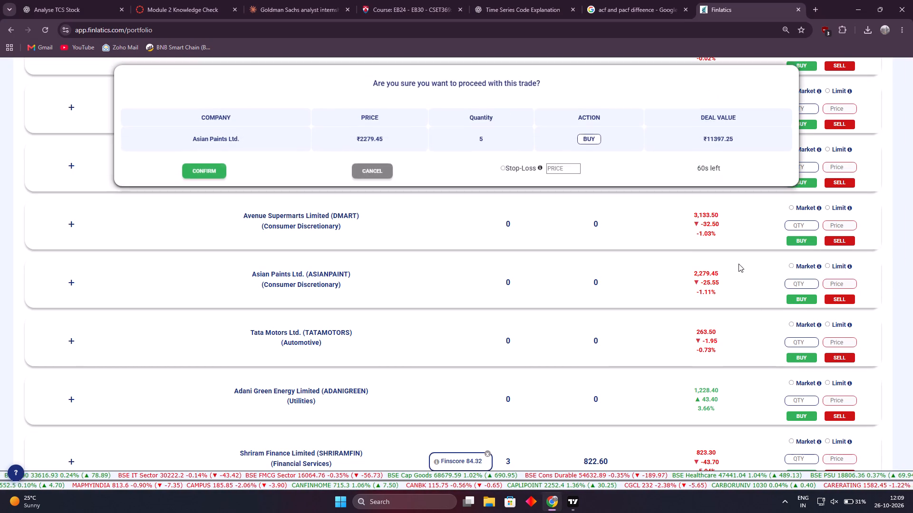
# Check Asian Paints' recent low on the TradingView chart and enter 2230 as the order's stop-loss price in Finlatics.
pyautogui.click(562, 174)
pyautogui.hotkey('alt', 'Tab')
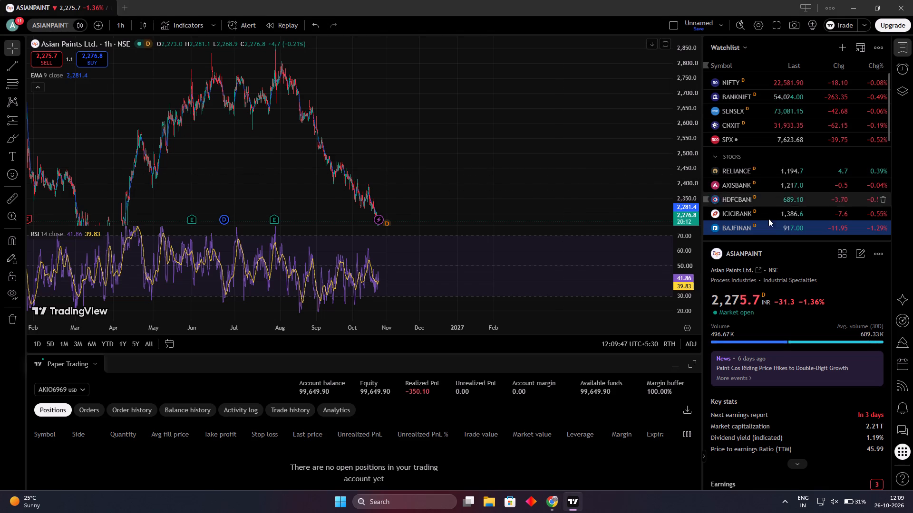
pyautogui.hotkey('alt', 'Tab')
pyautogui.hotkey('alt', 'Tab')
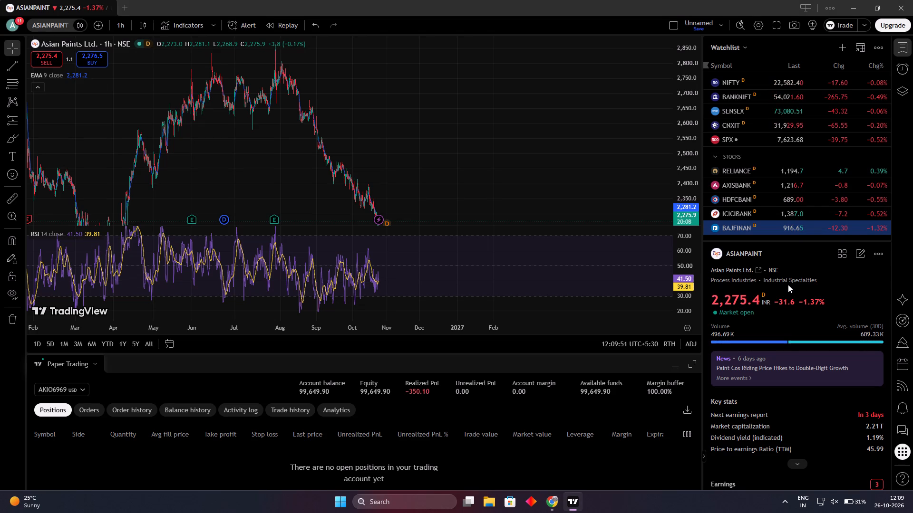
pyautogui.hotkey('alt', 'Tab')
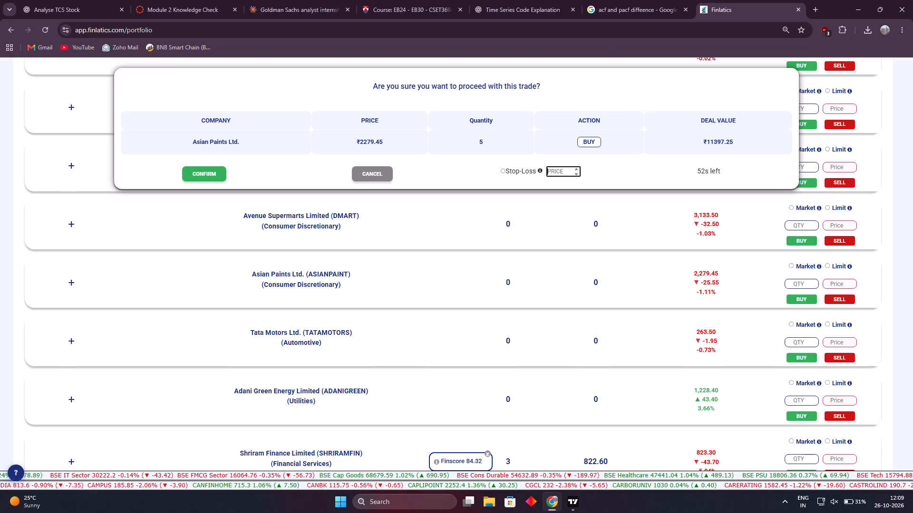
pyautogui.hotkey('alt', 'Tab')
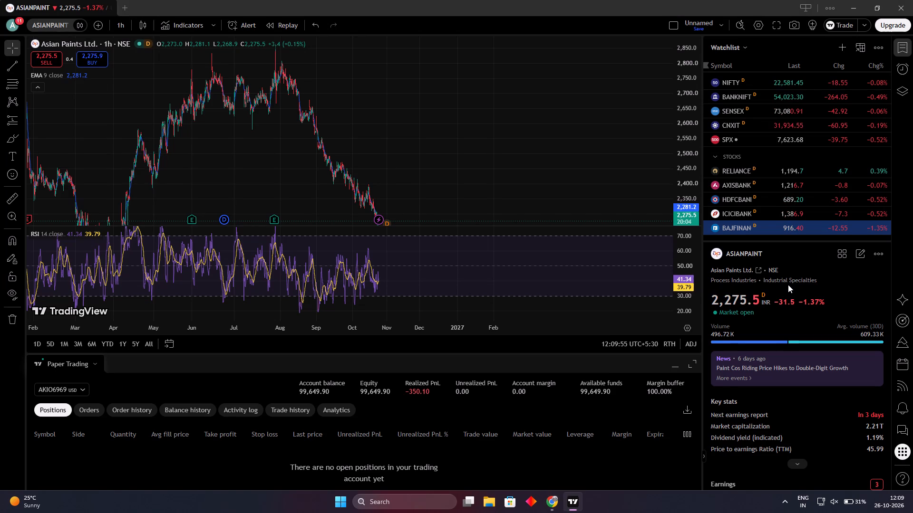
pyautogui.hotkey('alt', 'Tab')
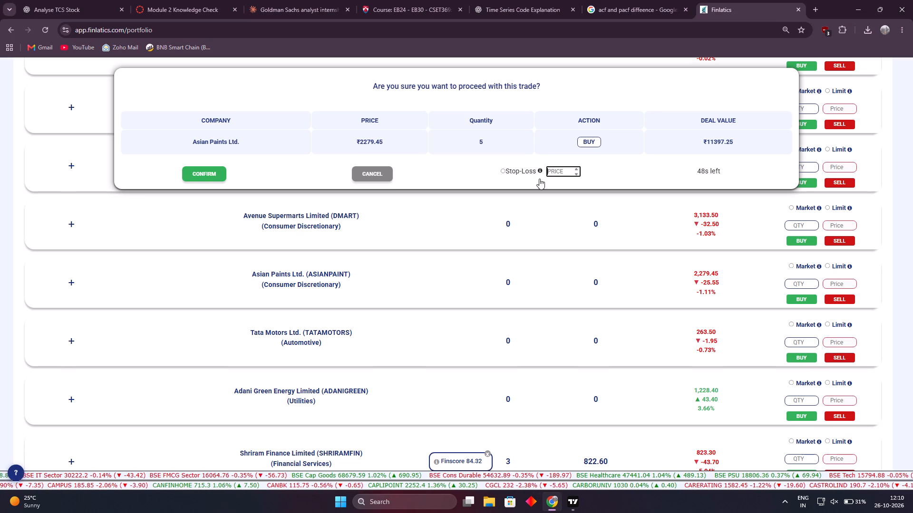
pyautogui.write('22')
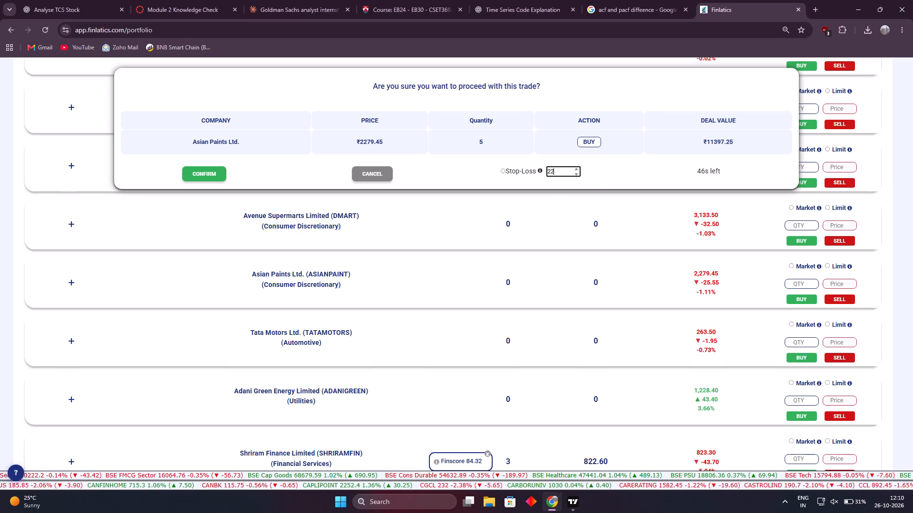
pyautogui.write('65')
pyautogui.hotkey('alt', 'Tab')
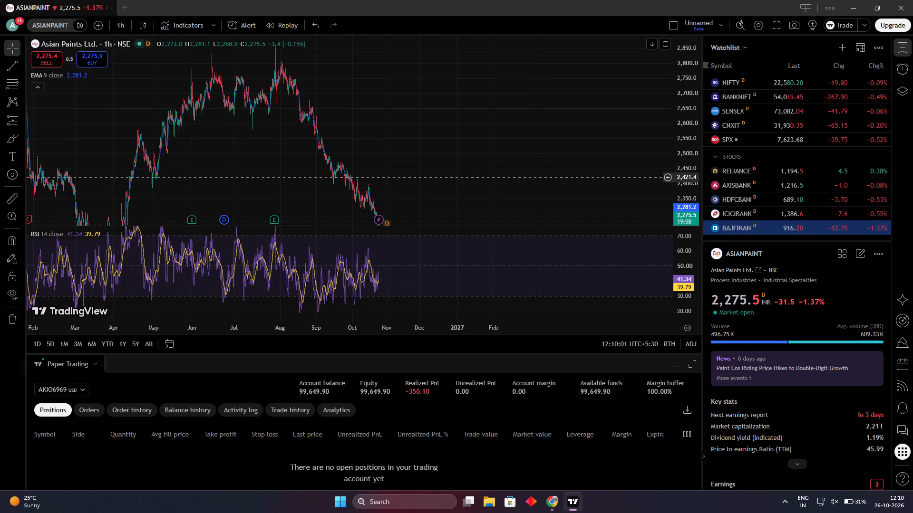
pyautogui.moveTo(450, 163); pyautogui.dragTo(460, 74)
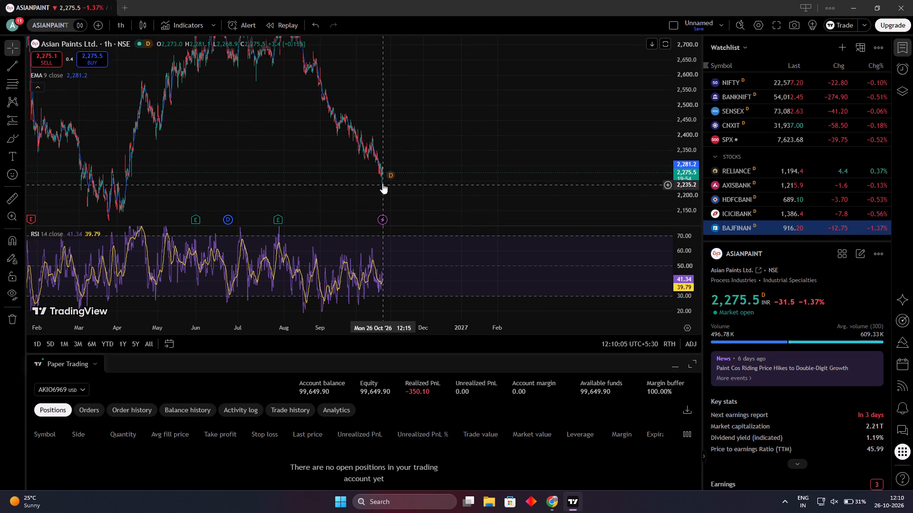
pyautogui.hotkey('alt', 'Tab')
pyautogui.press('BackSpace')
pyautogui.press('BackSpace')
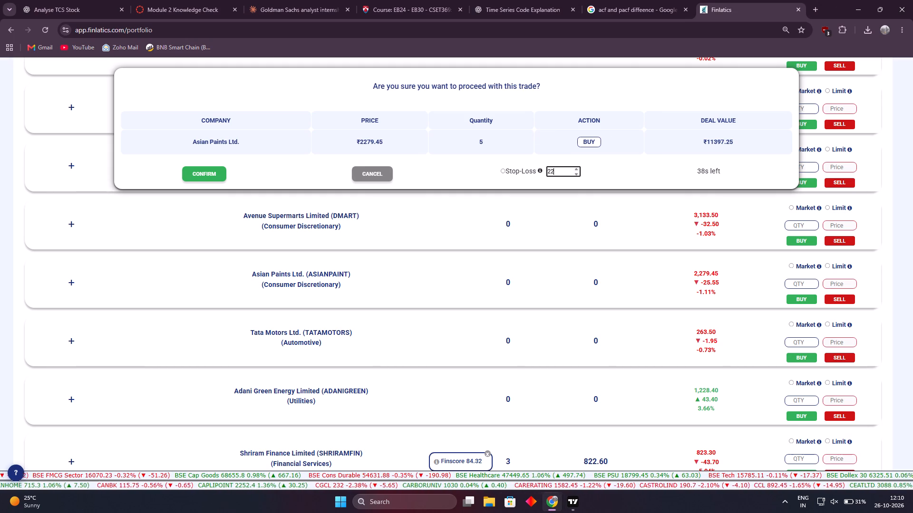
pyautogui.write('30')
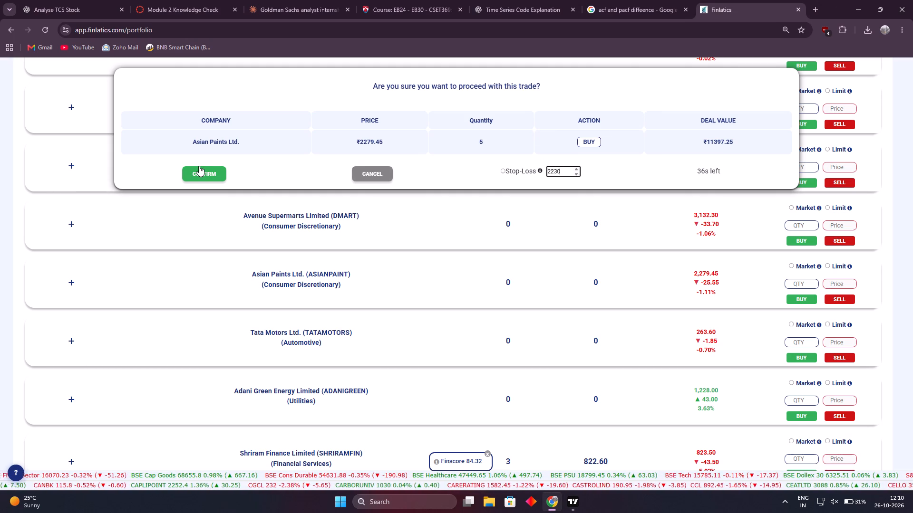
# Confirm the Asian Paints trade and submit it with the company fundamentals investment rationale.
pyautogui.click(199, 166)
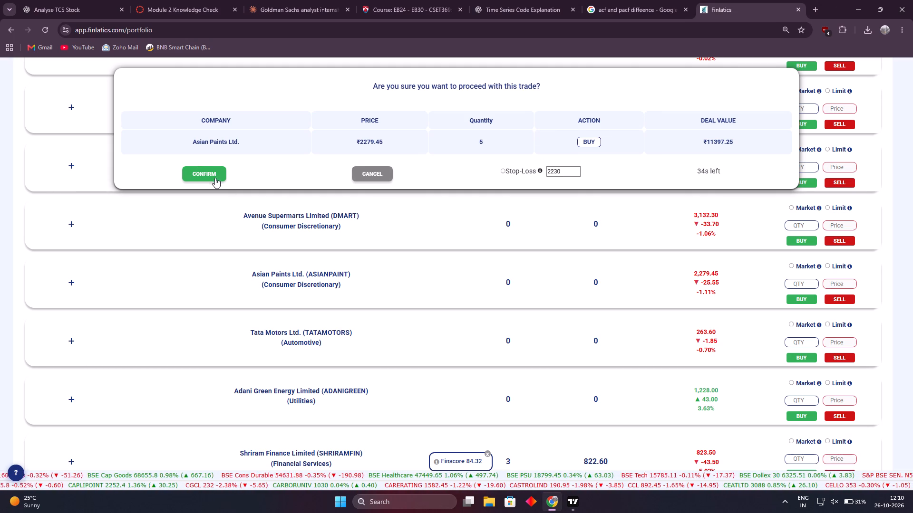
pyautogui.click(215, 177)
pyautogui.click(166, 264)
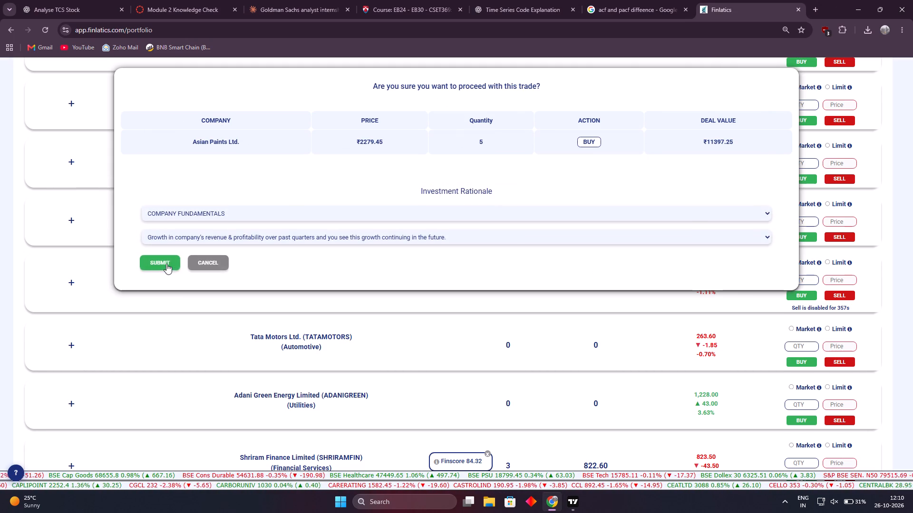
# Look through the remaining stocks in the Finlatics large-cap list.
pyautogui.scroll(-2, 544, 322)
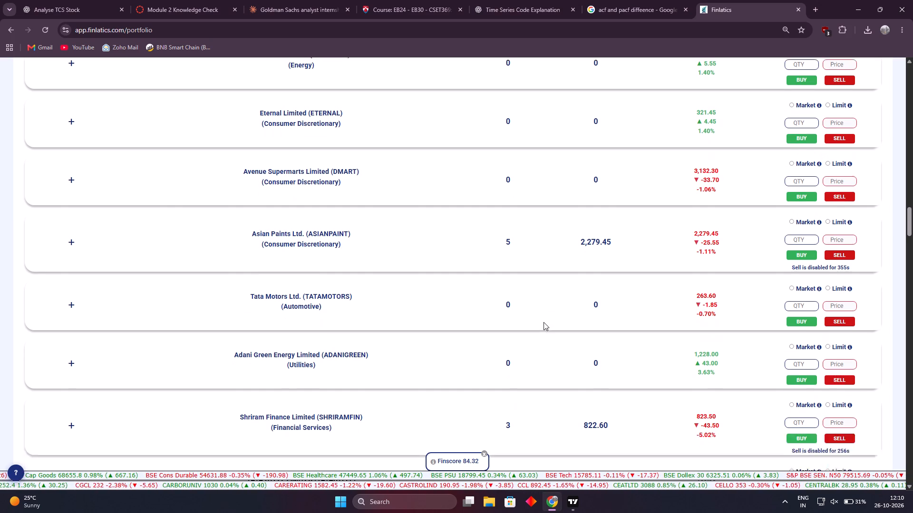
pyautogui.scroll(-12, 544, 322)
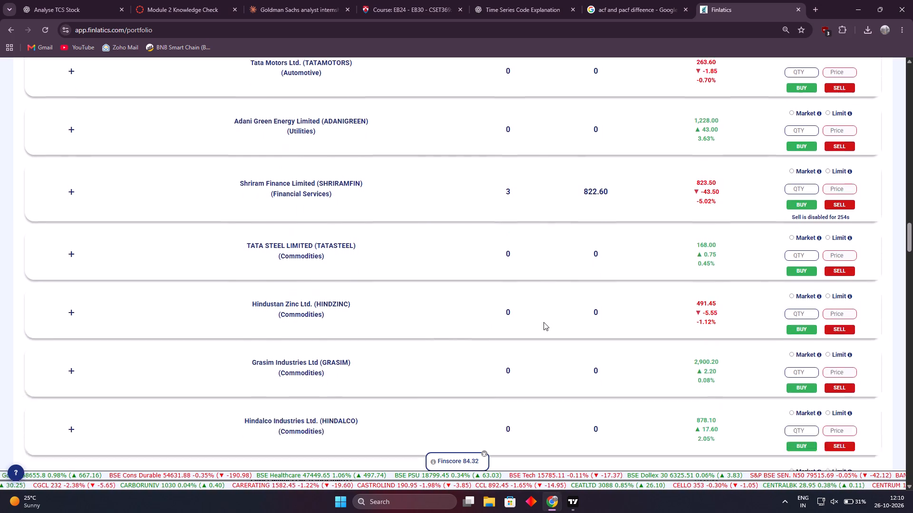
pyautogui.scroll(-13, 544, 322)
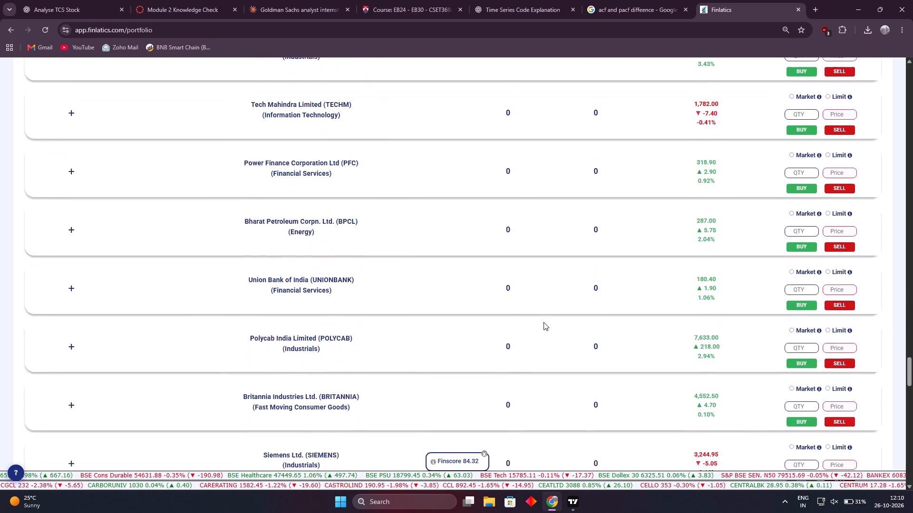
pyautogui.scroll(-2, 544, 322)
pyautogui.scroll(-19, 544, 322)
pyautogui.scroll(20, 544, 322)
pyautogui.scroll(17, 544, 322)
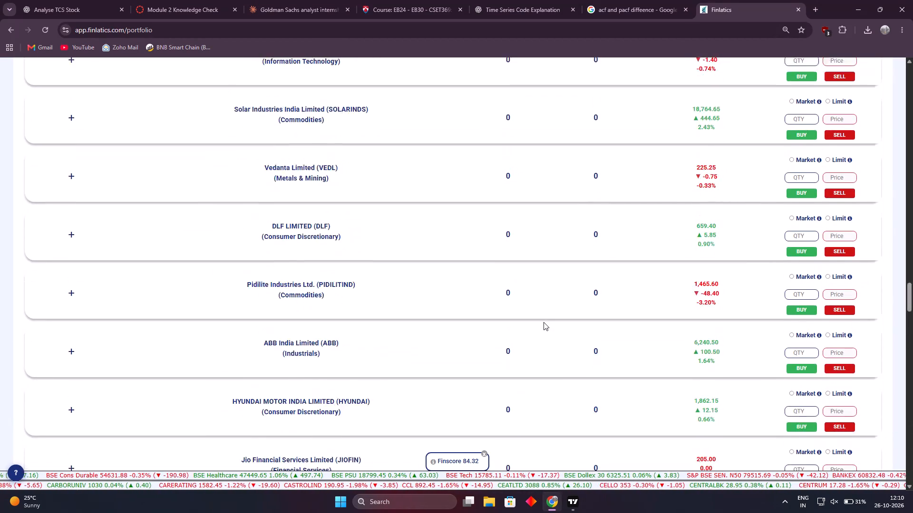
pyautogui.scroll(20, 544, 322)
pyautogui.doubleClick(286, 131)
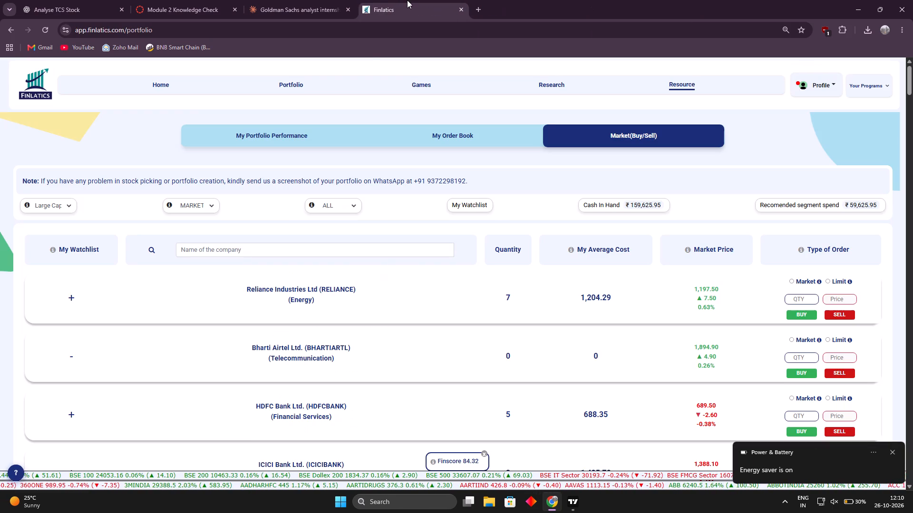
pyautogui.click(258, 133)
pyautogui.scroll(-10, 551, 235)
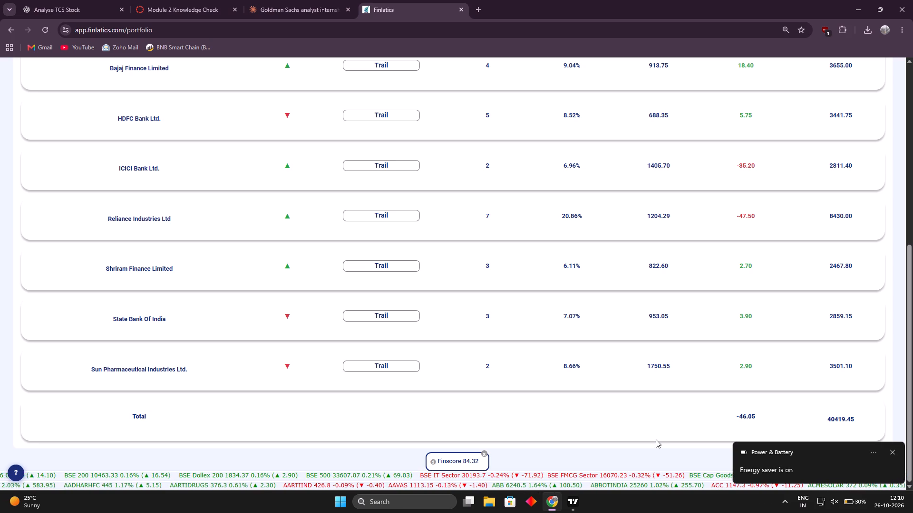
# Close the Chrome window and the TradingView app.
pyautogui.hotkey('ctrl', 't')
pyautogui.hotkey('alt', 'F4')
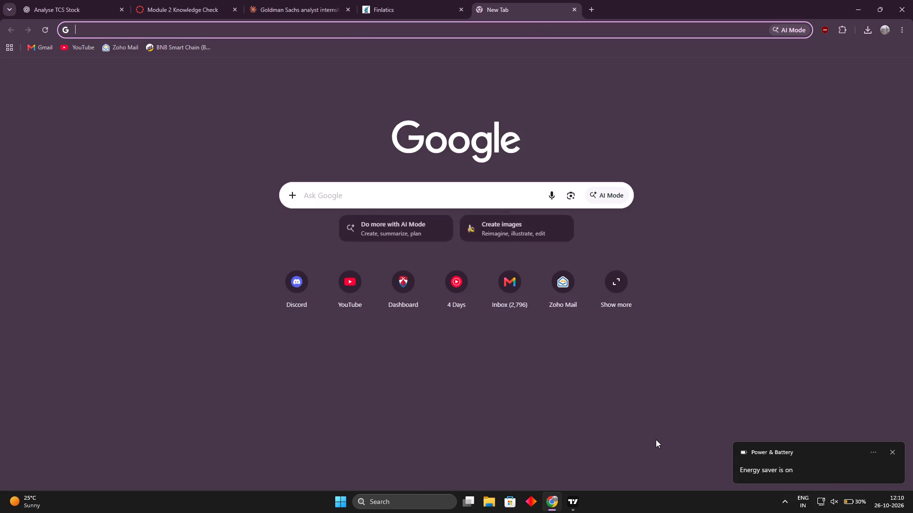
pyautogui.click(912, 0)
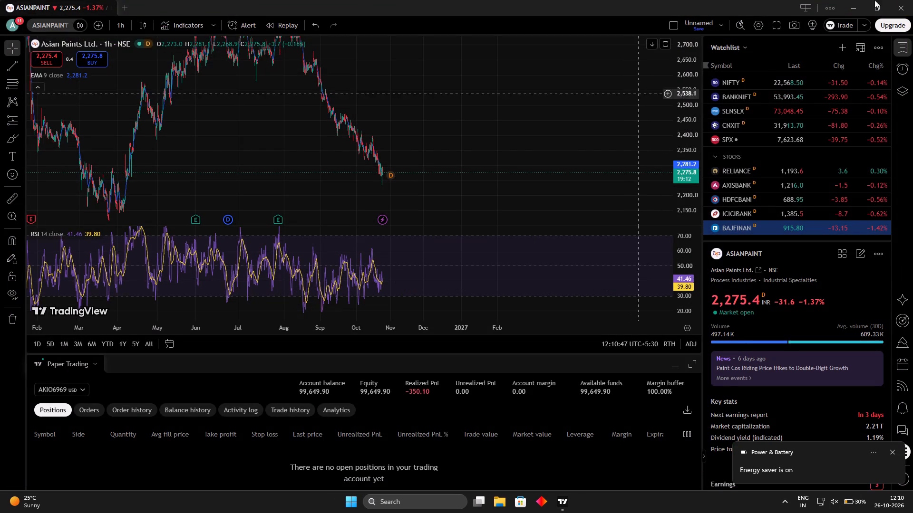
pyautogui.click(912, 3)
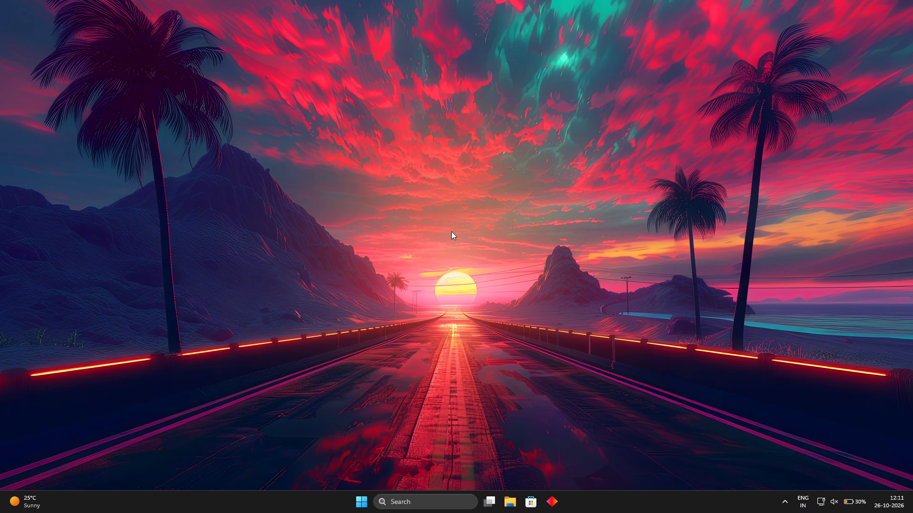
# Bring up the Windows shut-down dialog from the desktop.
pyautogui.hotkey('alt', 'F4')
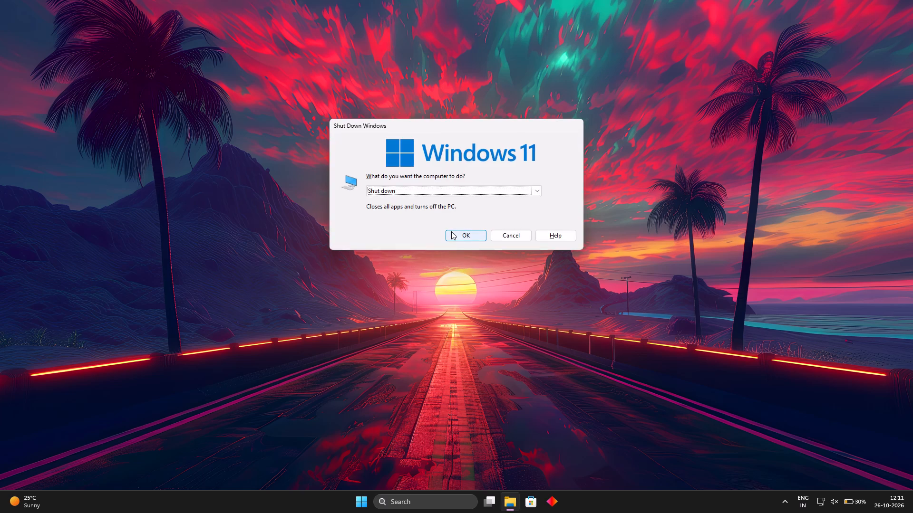